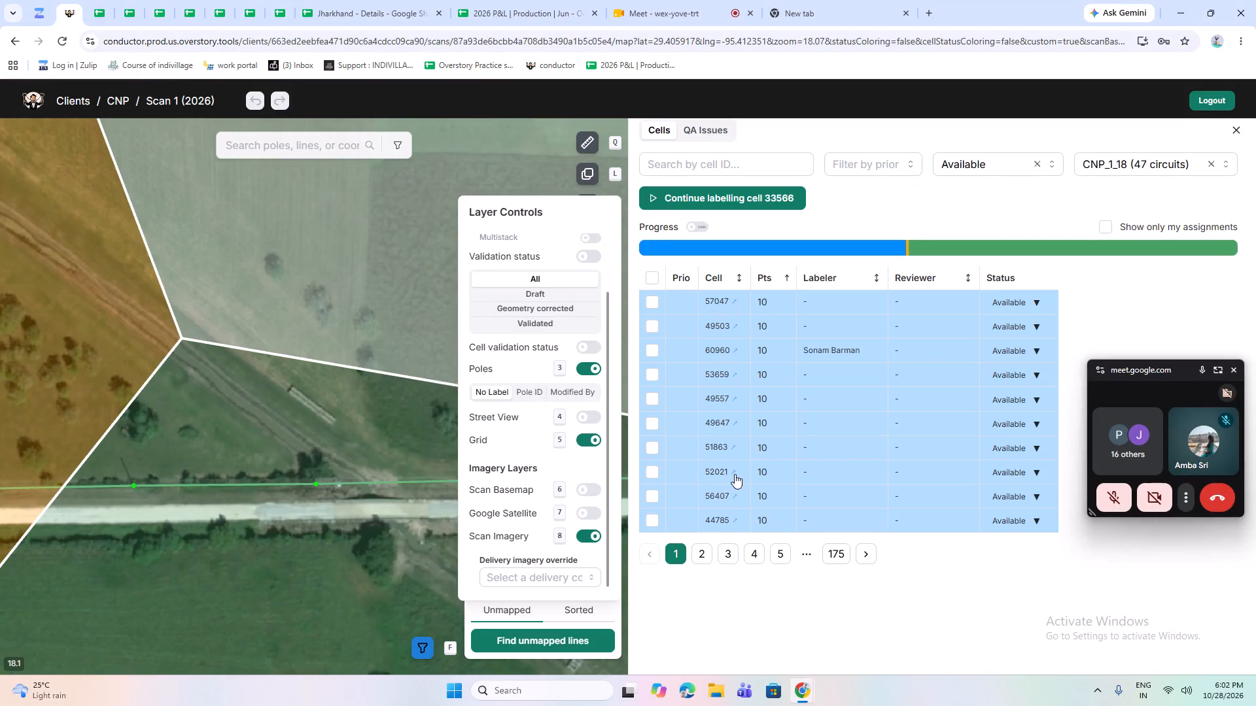
Open cell 52021 from the list of available cells on the map.
left_click(735, 474)
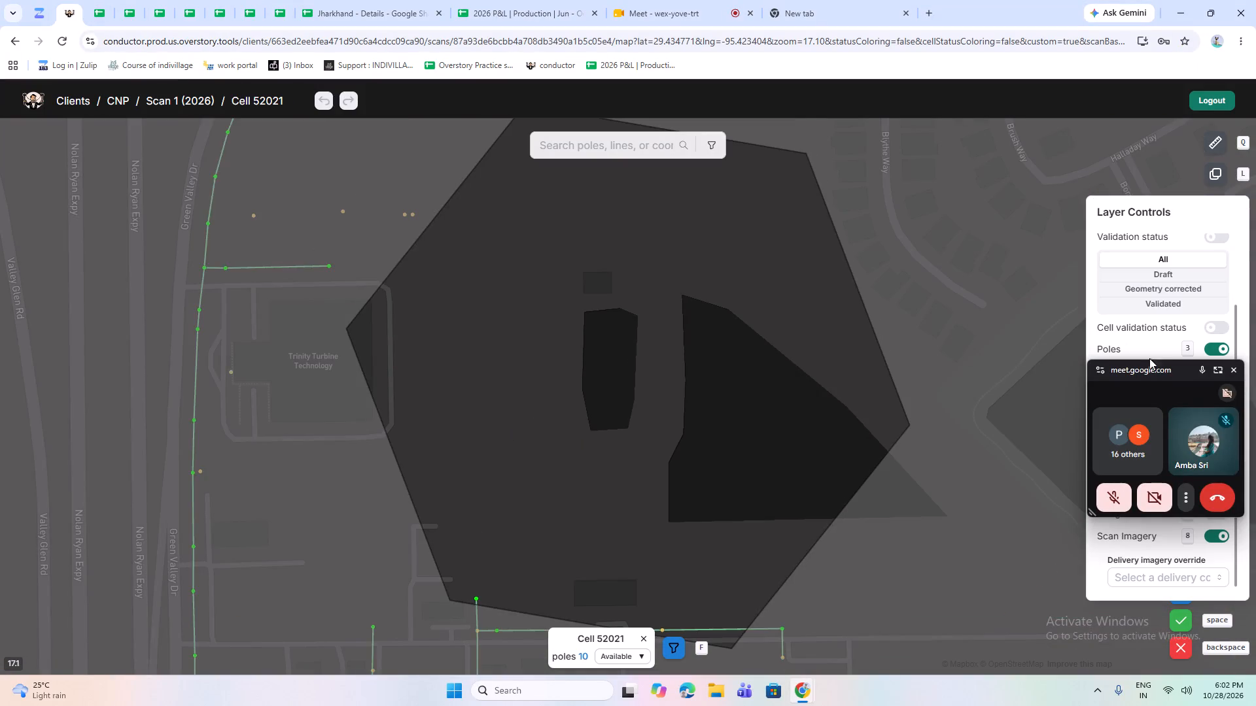
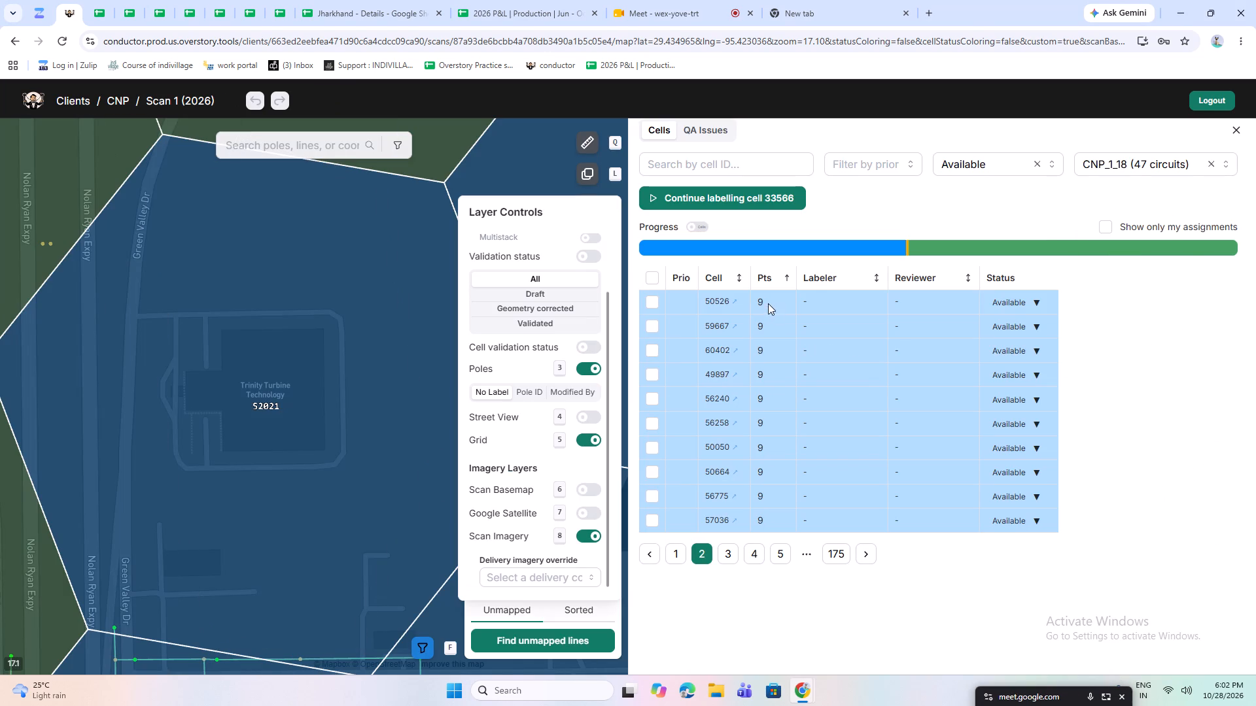
Inspect available cells 50526, 56258 and 56775 one at a time, examining their poles and lines, and close each.
left_click(736, 299)
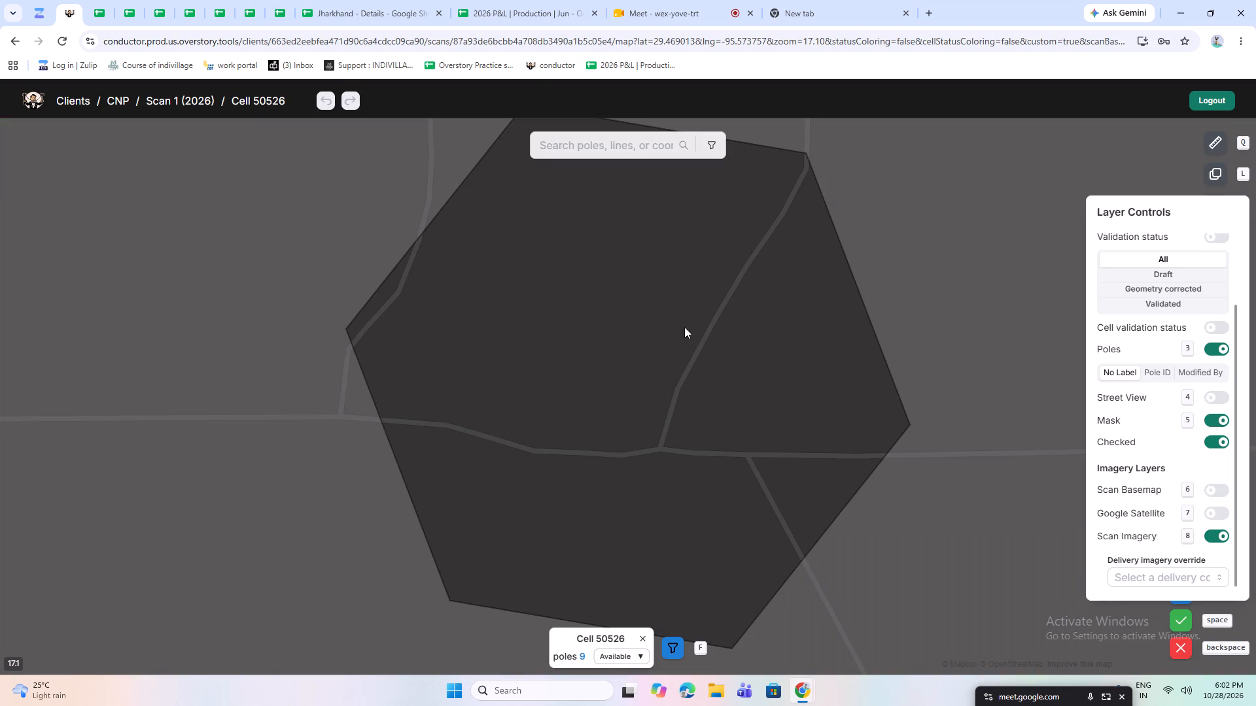
left_click_drag(744, 497, 633, 498)
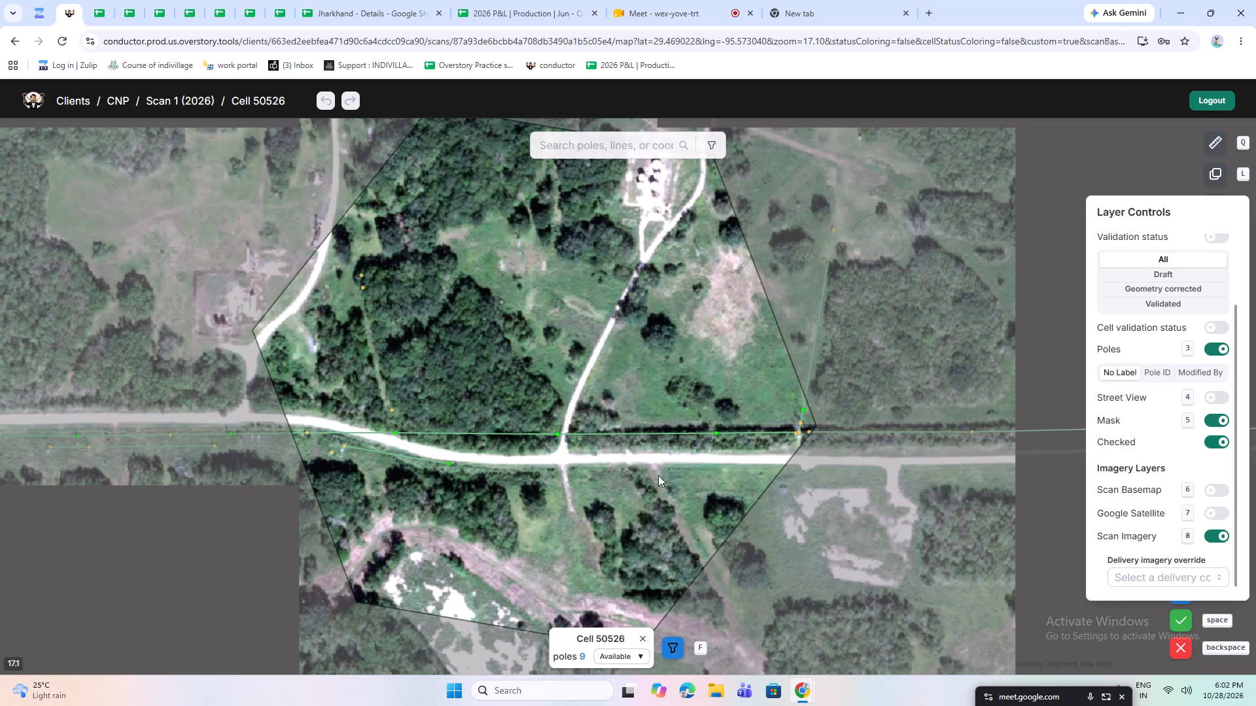
left_click(648, 641)
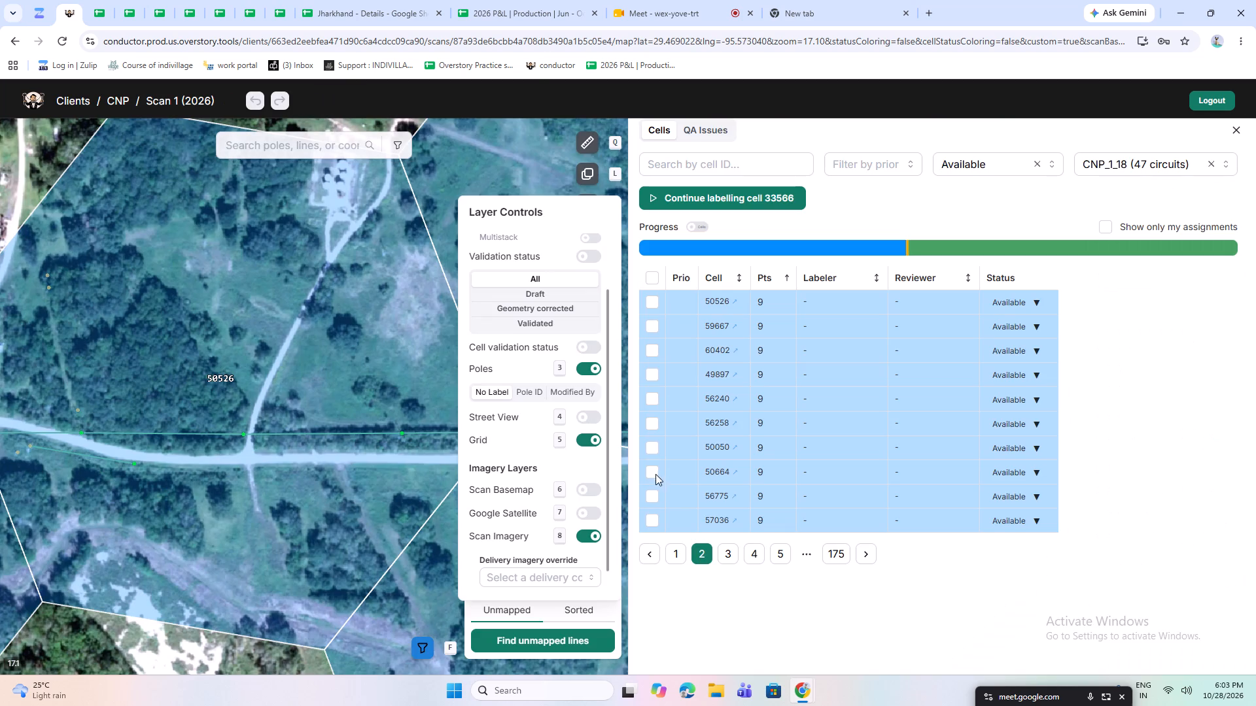
left_click(733, 427)
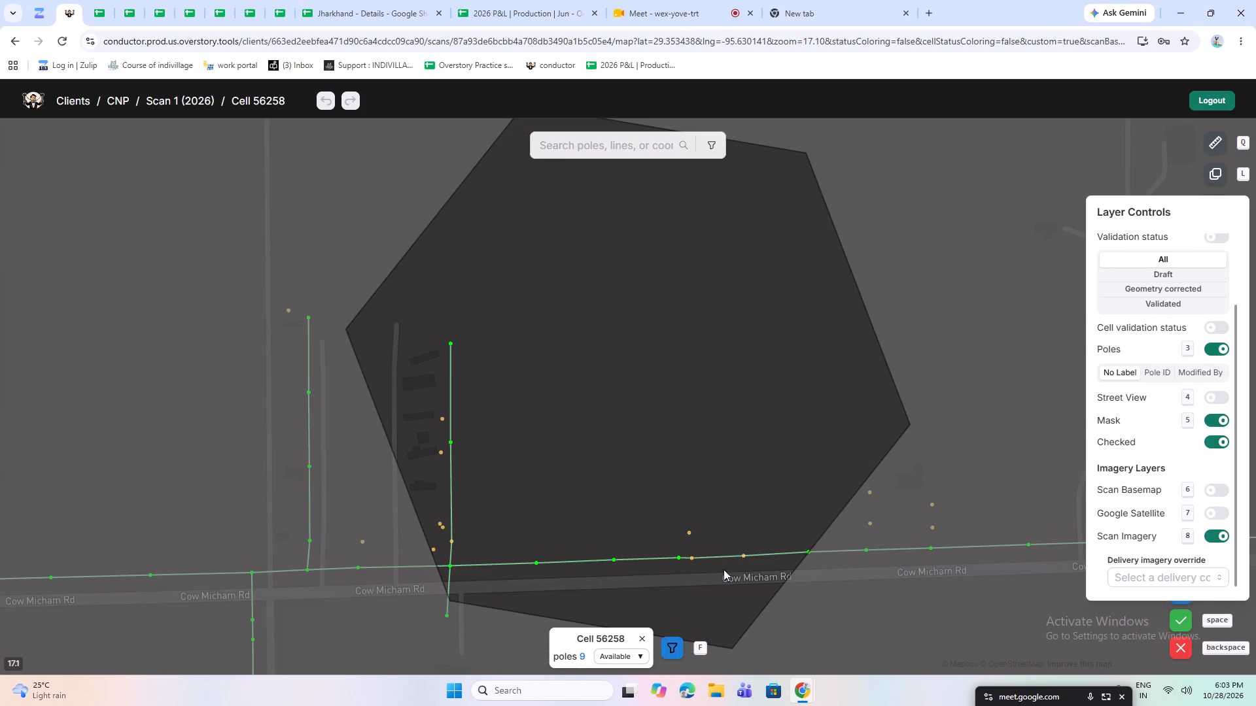
left_click_drag(724, 569, 648, 520)
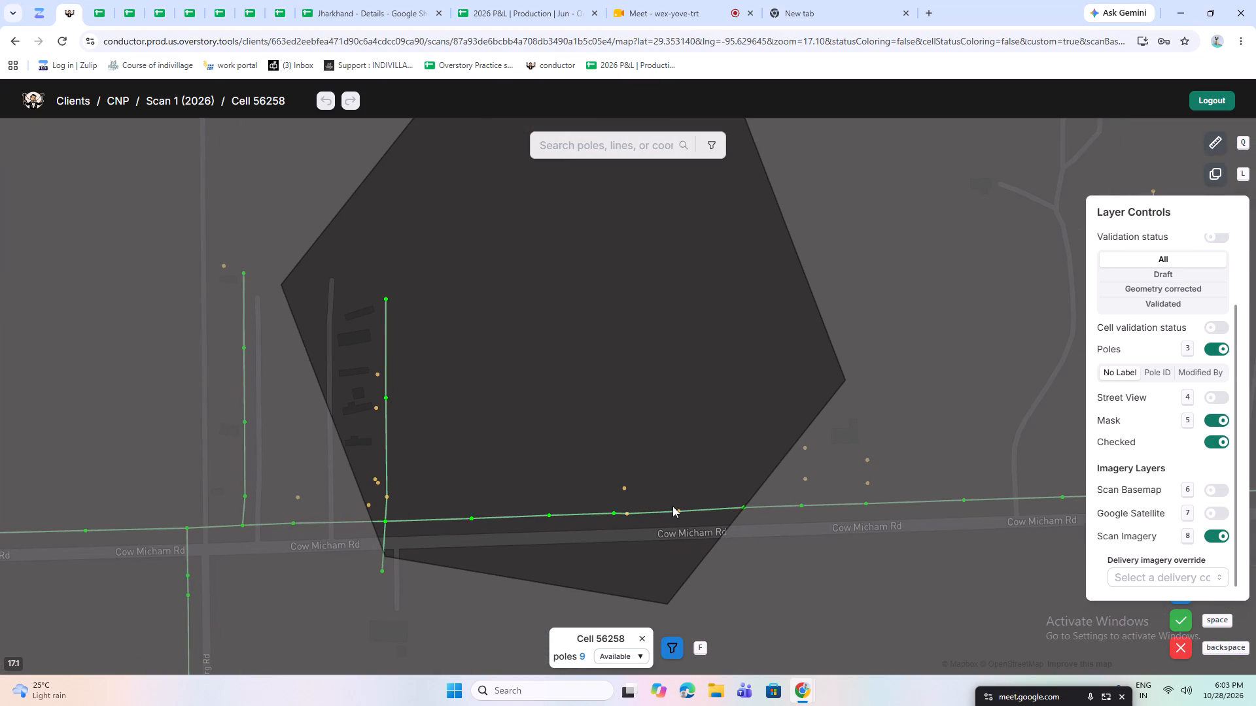
scroll(669, 507, "up", 2)
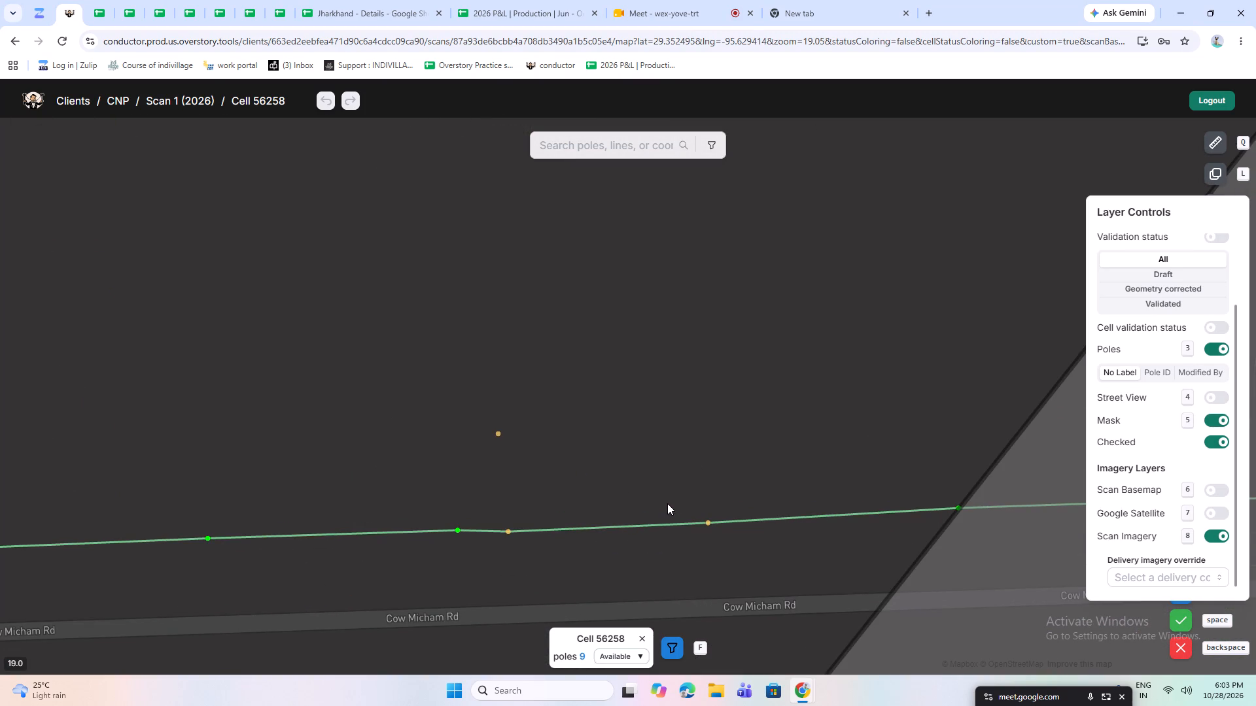
left_click(646, 641)
left_click(735, 493)
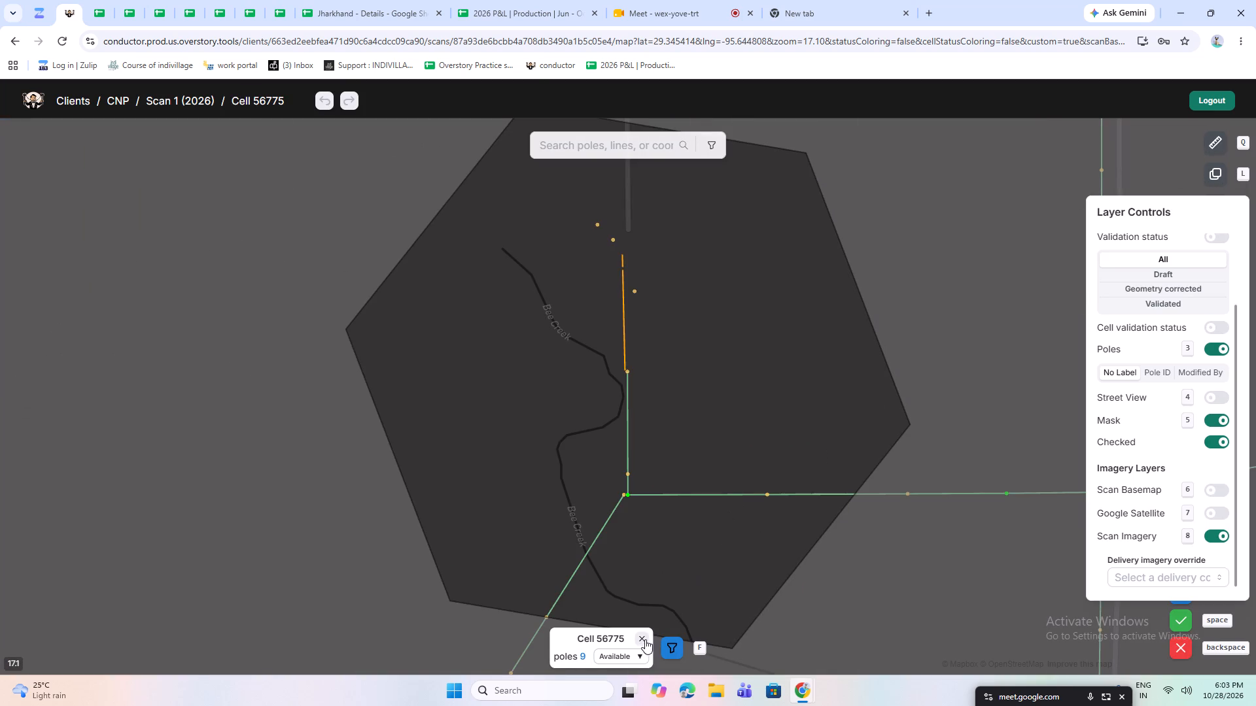
left_click(645, 639)
Open cell 61077 from page 3 of the available cells list and set its status to In Progress.
left_click(864, 554)
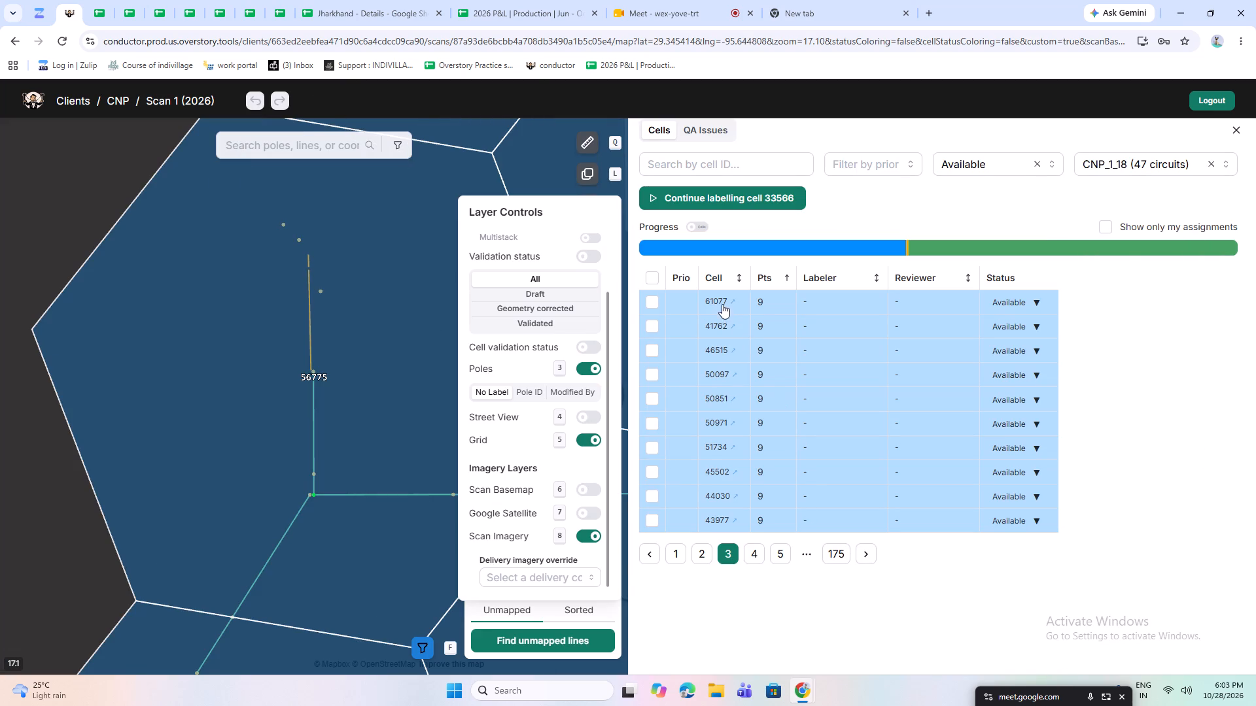
left_click(739, 301)
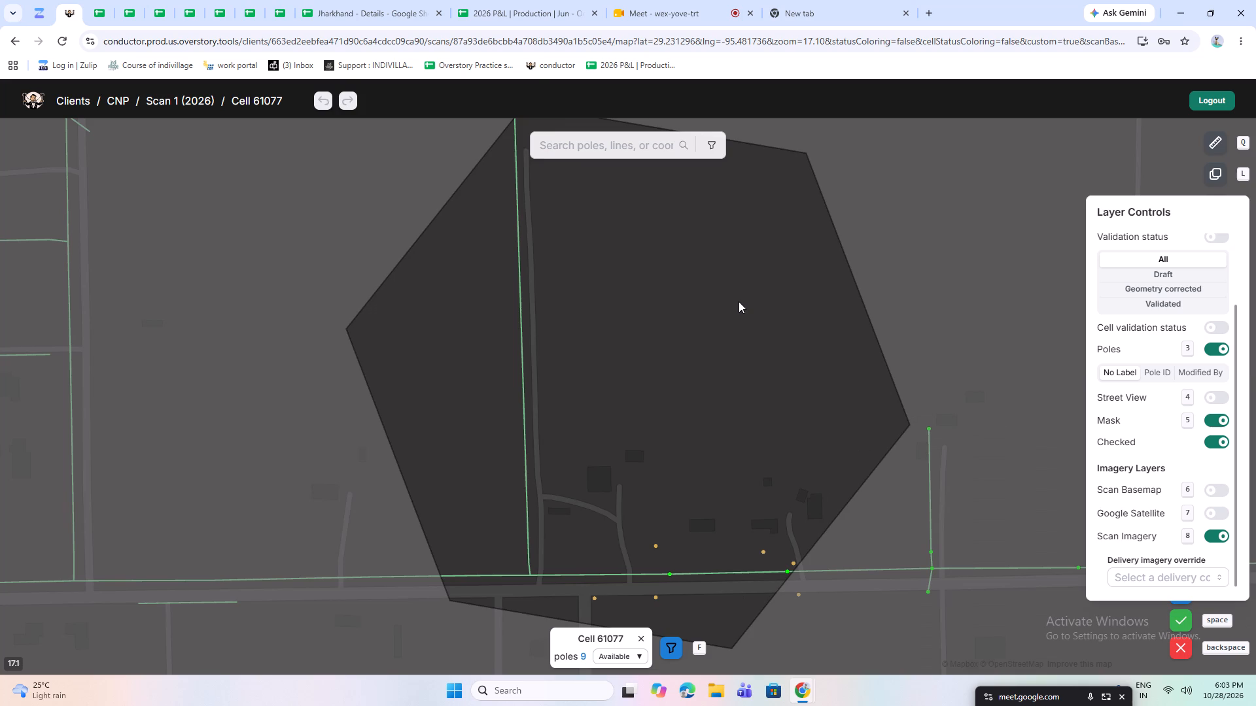
scroll(641, 586, "up", 2)
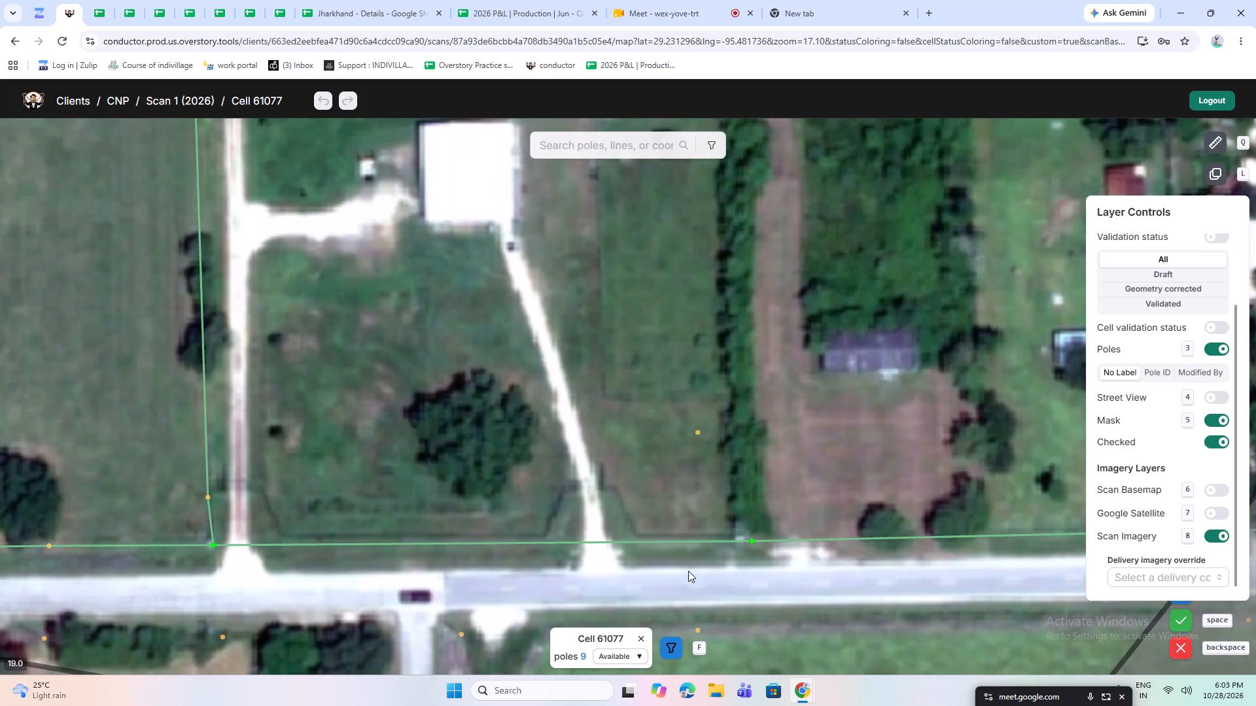
left_click(625, 660)
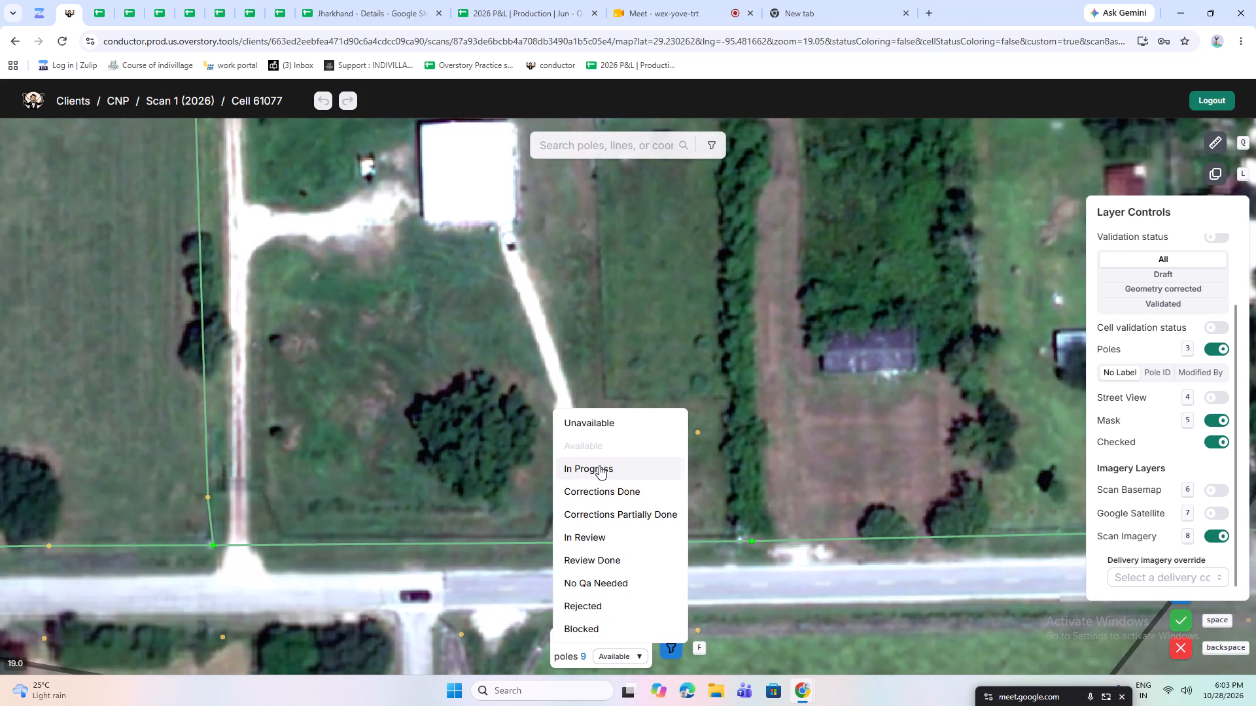
left_click(599, 465)
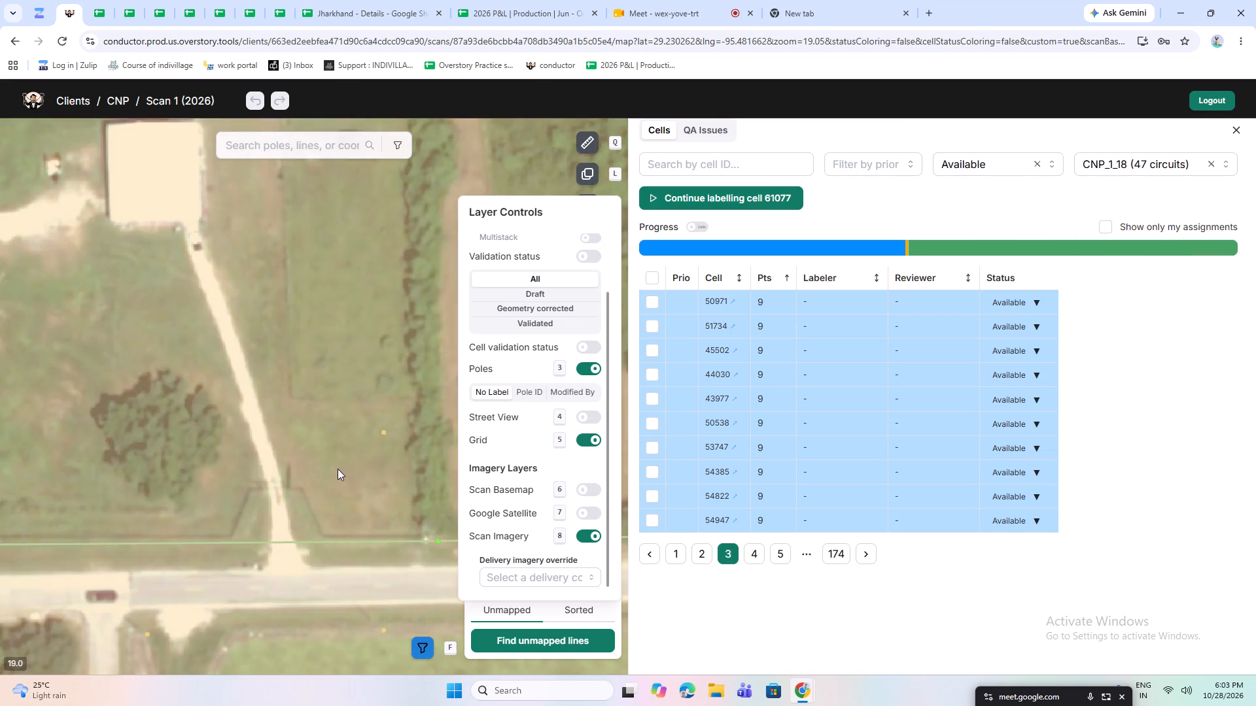
Reopen cell 61077 from the map to continue labeling it.
scroll(336, 469, "down", 2)
left_click(336, 471)
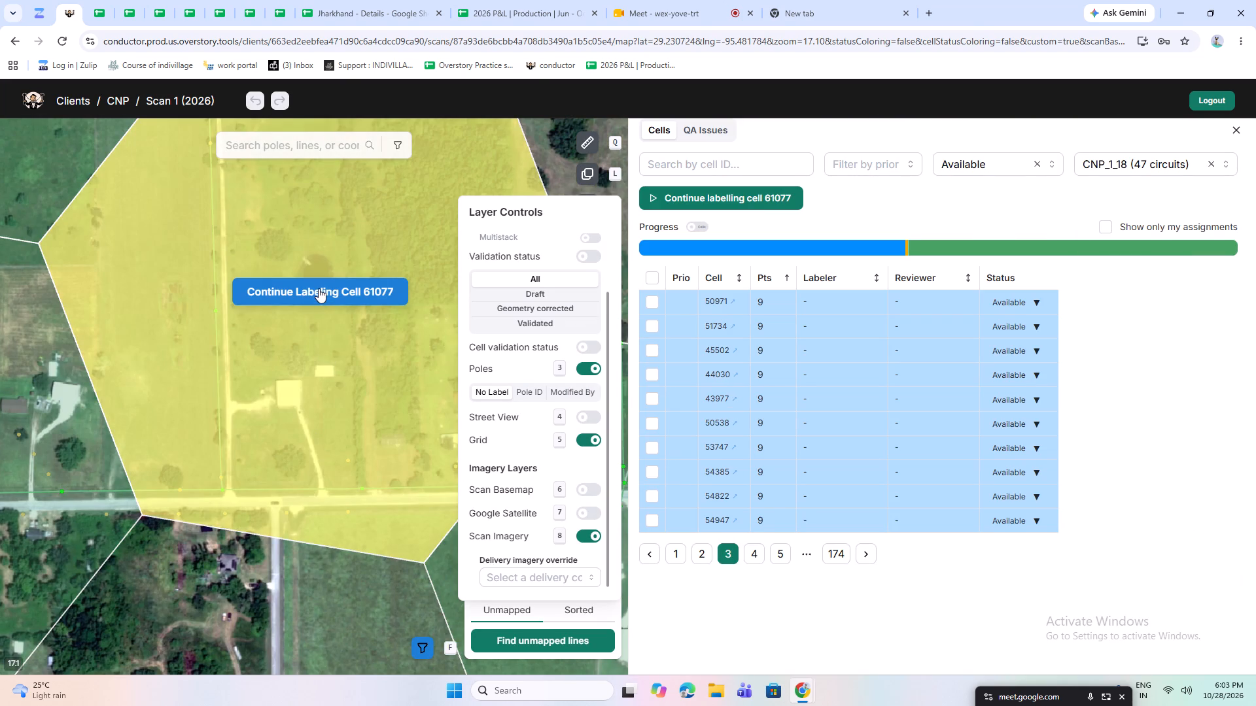
left_click(319, 288)
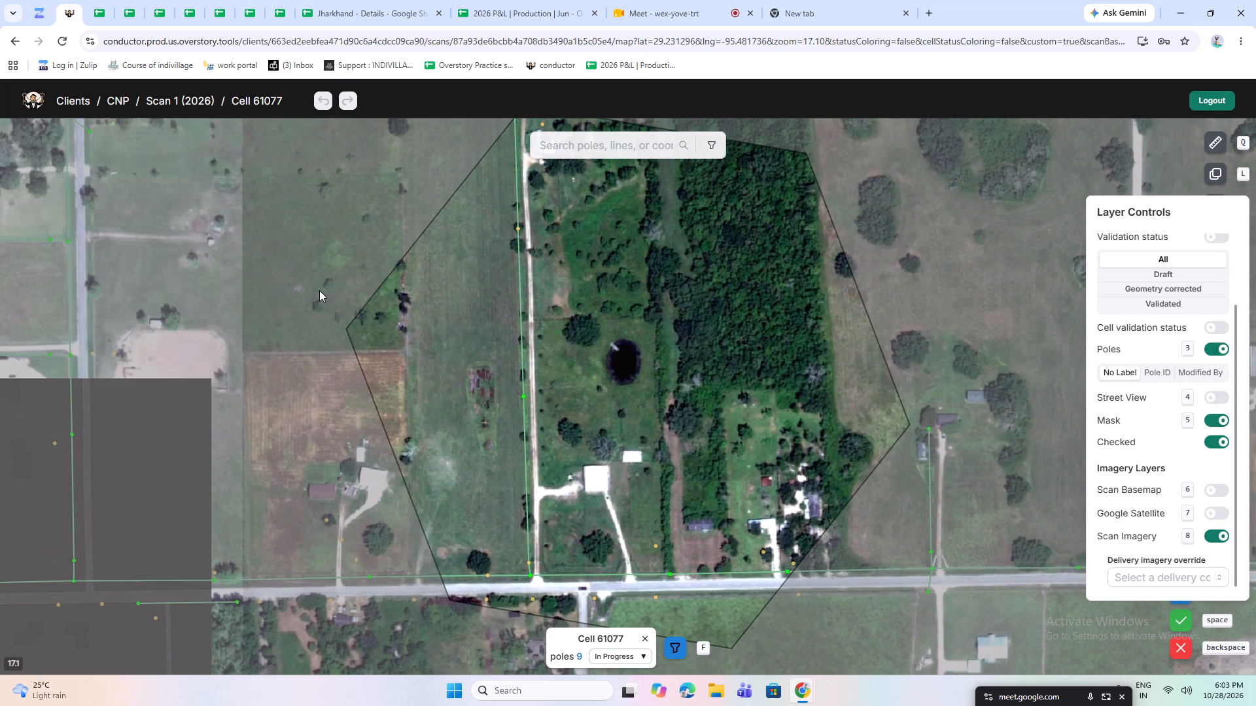
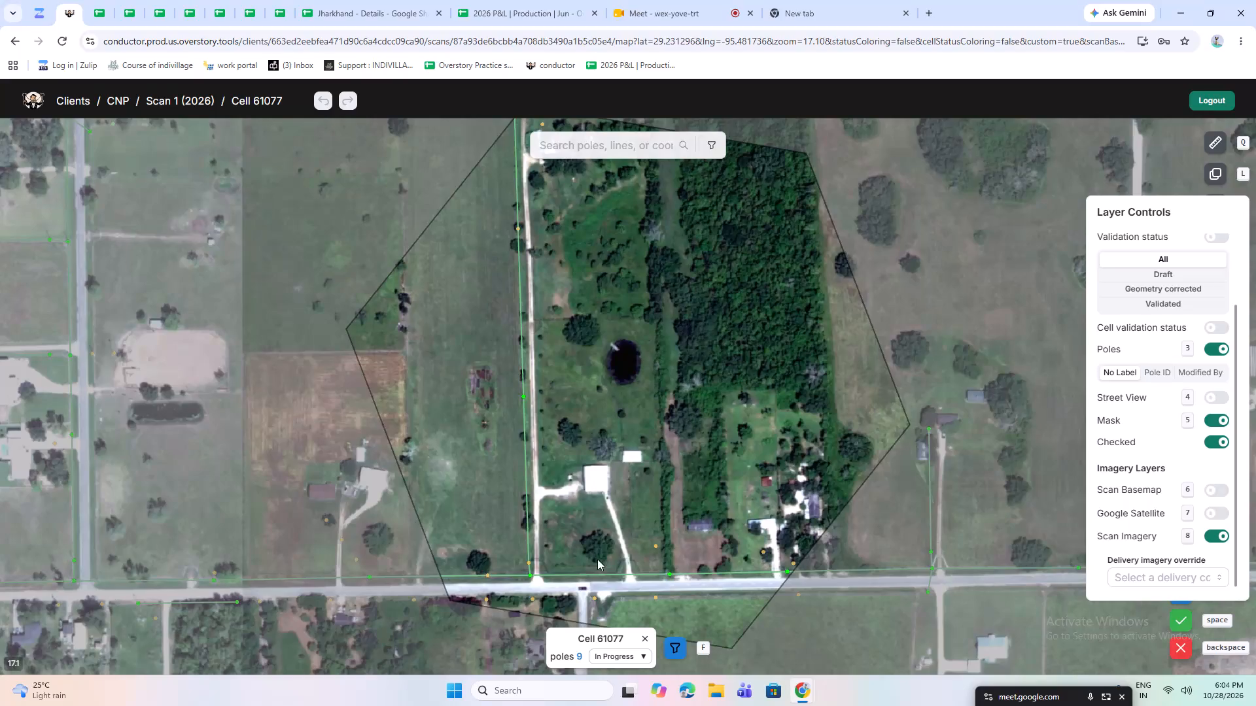
Move the pole just north of the roadside line junction by the dirt driveway slightly southeast to its position in the imagery.
scroll(677, 578, "up", 2)
left_click_drag(867, 545, 215, 478)
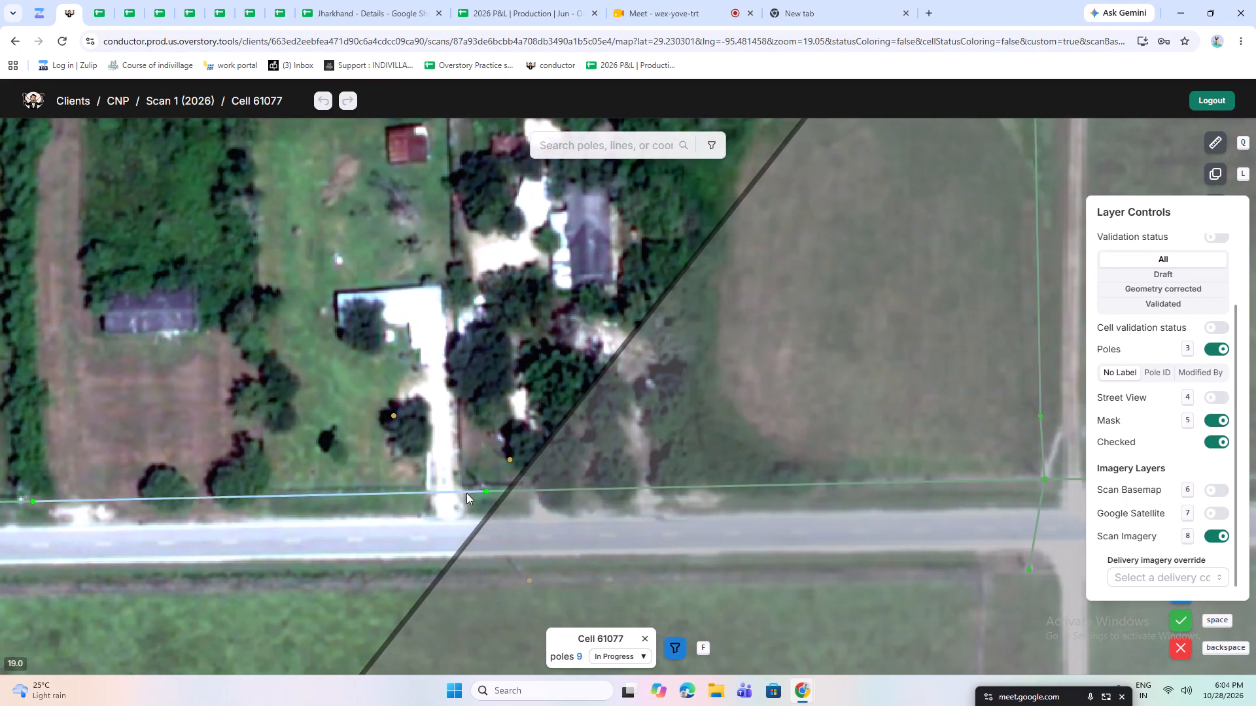
left_click_drag(449, 500, 574, 495)
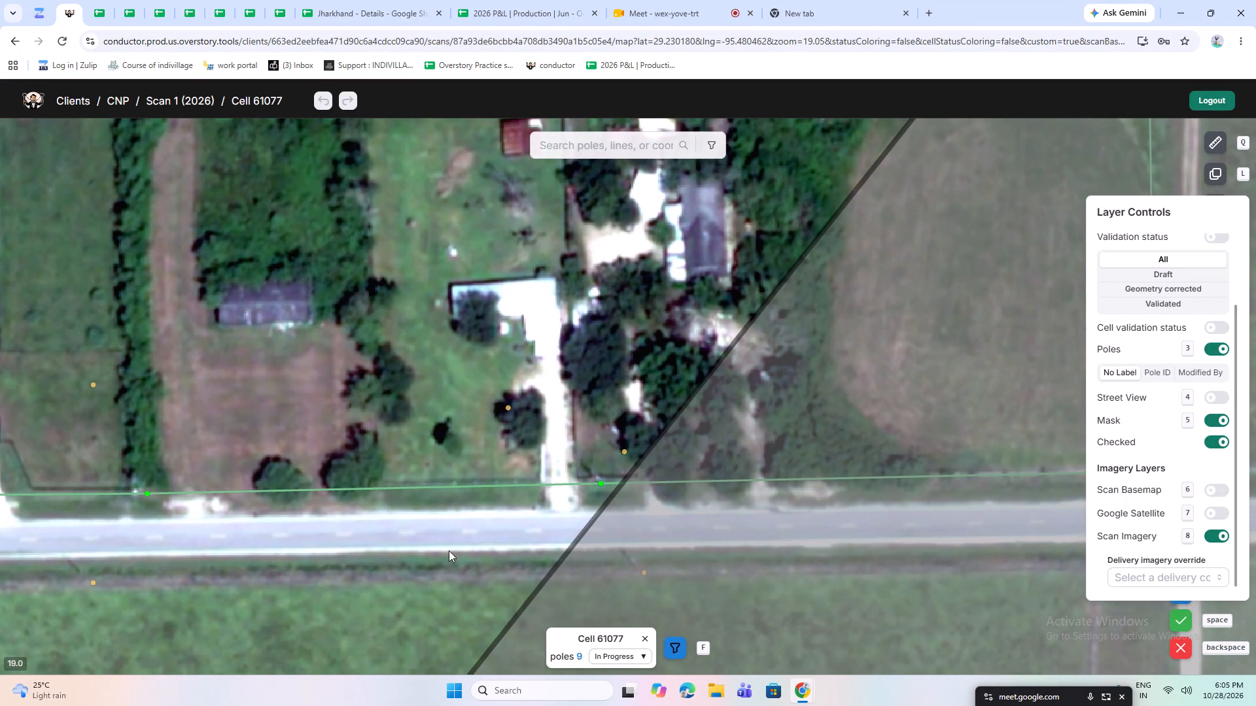
left_click_drag(498, 516, 805, 462)
left_click_drag(489, 580, 636, 580)
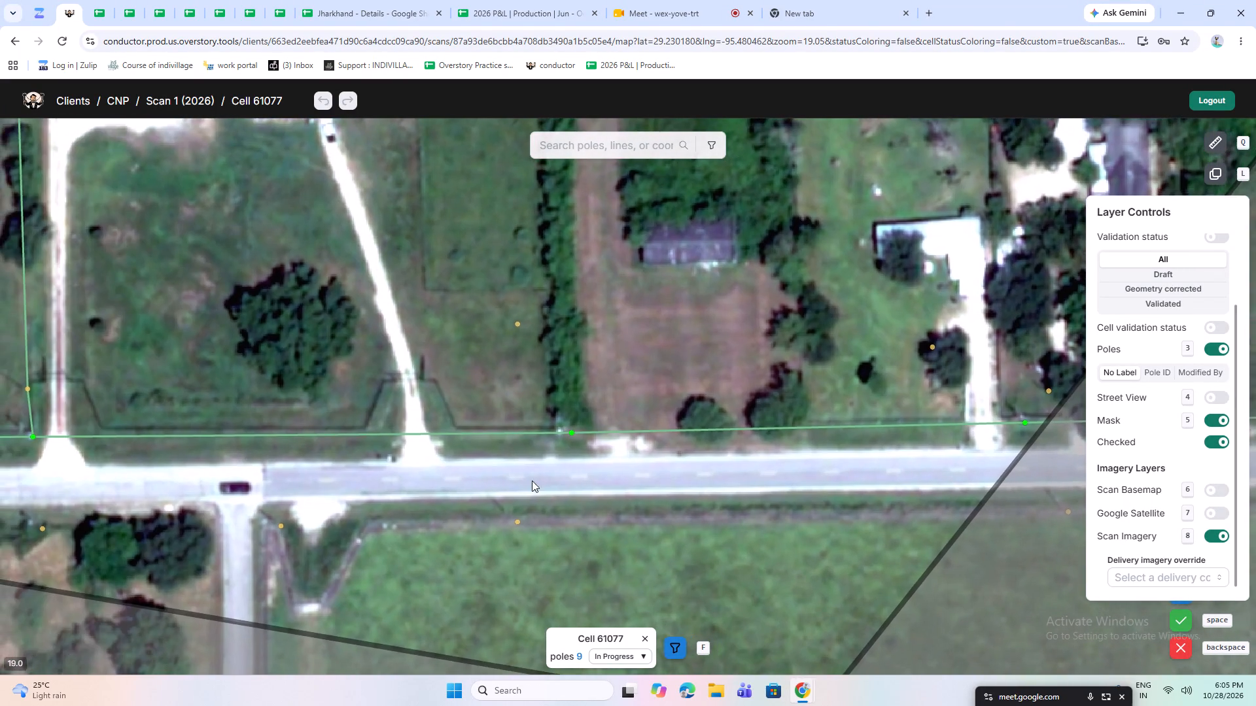
left_click_drag(264, 533, 648, 571)
scroll(408, 447, "up", 2)
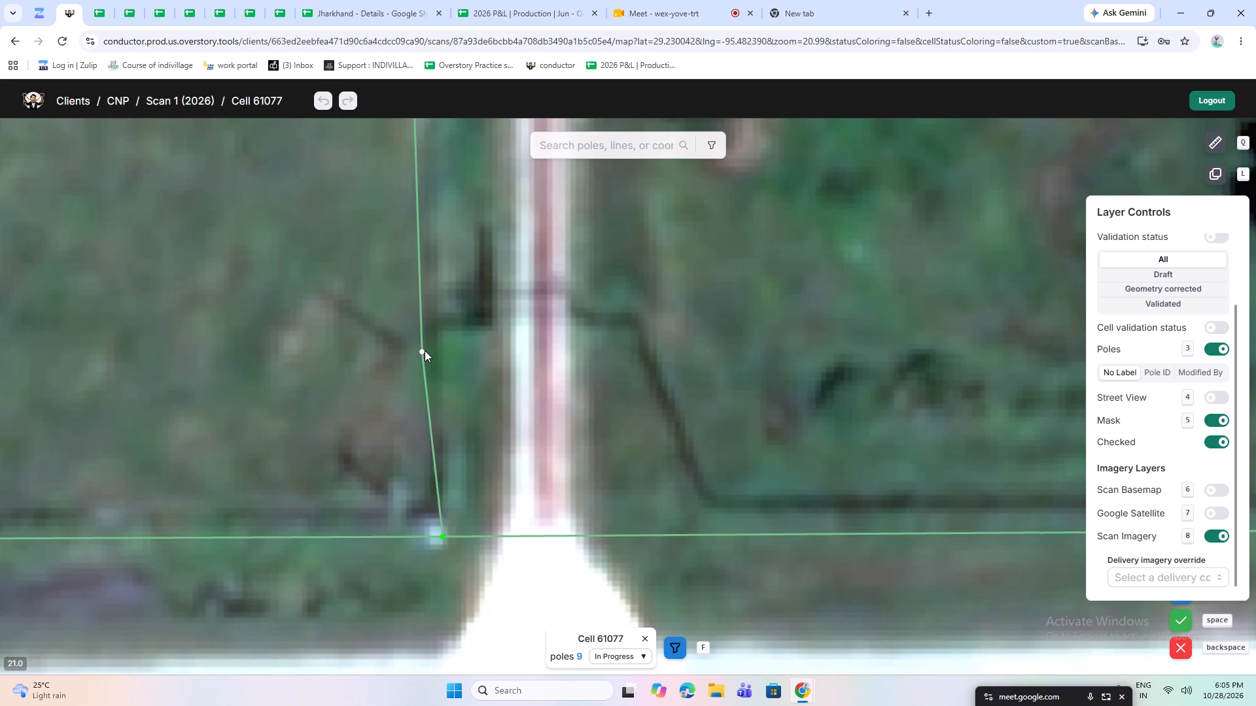
left_click(425, 350)
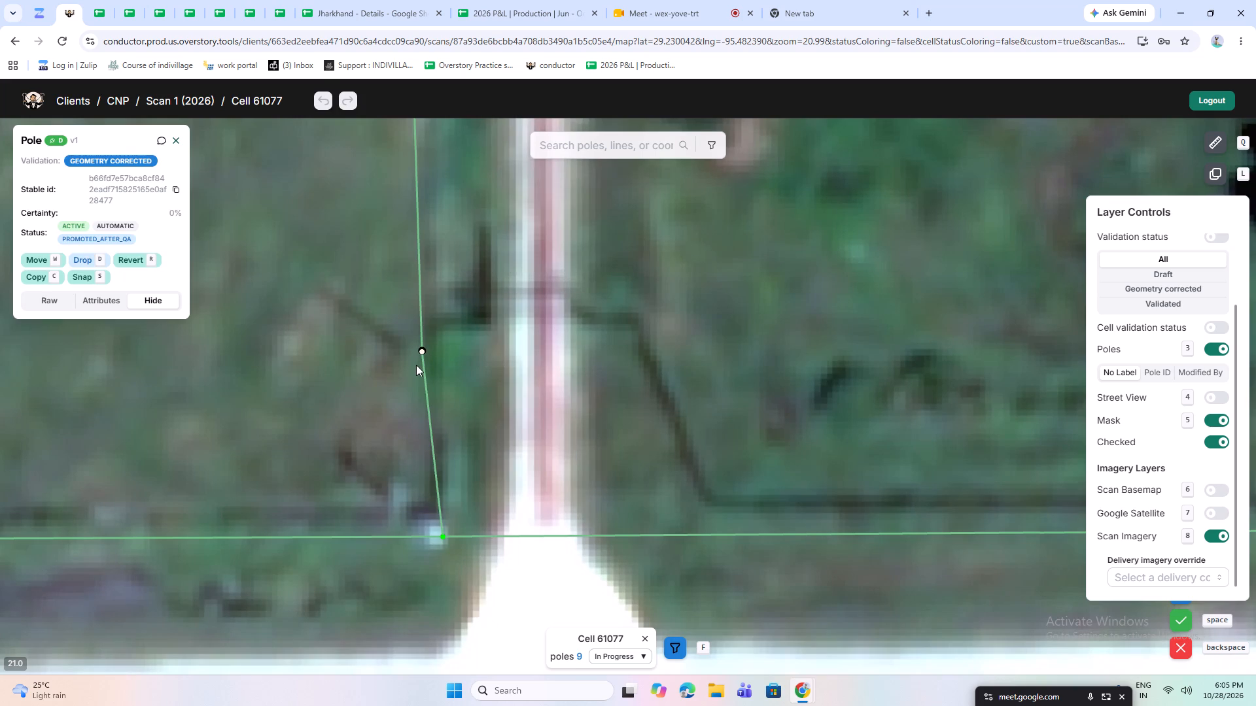
key("w")
scroll(425, 371, "up", 1)
left_click(442, 361)
scroll(472, 420, "down", 2)
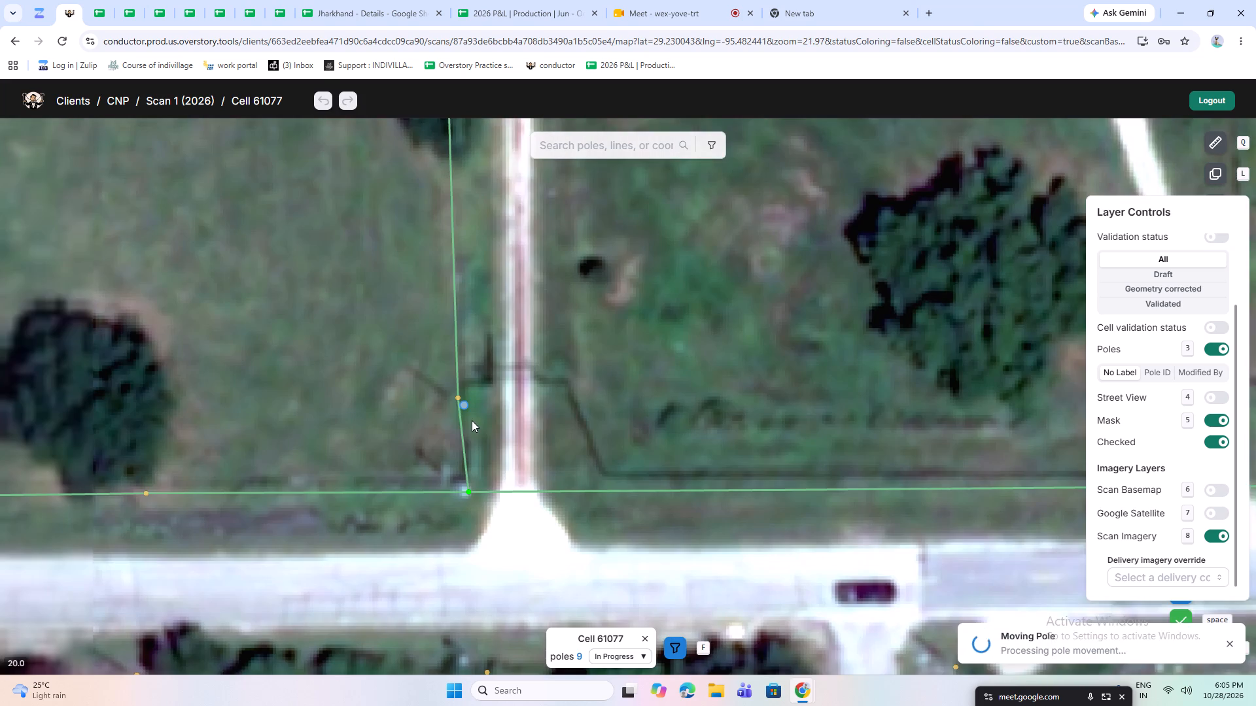
Move the junction pole where the driveway line meets the roadside line slightly west onto the bright spot.
left_click_drag(522, 475, 549, 407)
left_click(491, 431)
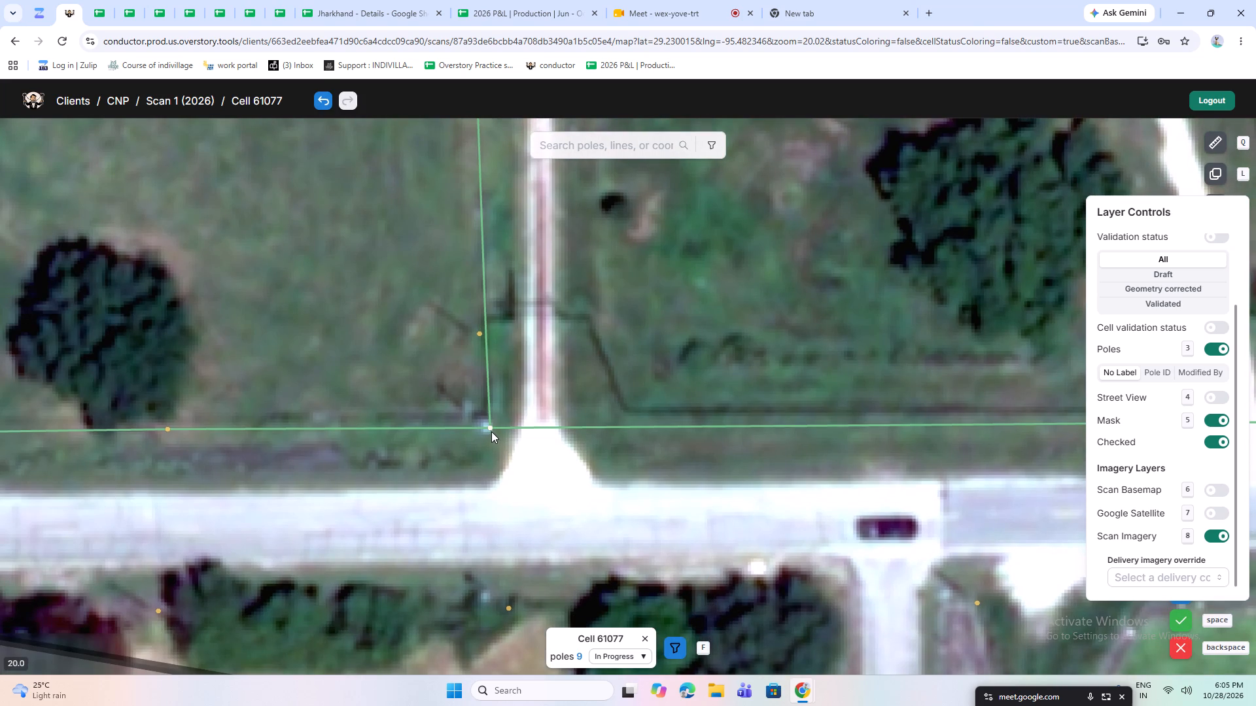
key("w")
scroll(491, 431, "up", 1)
left_click(484, 422)
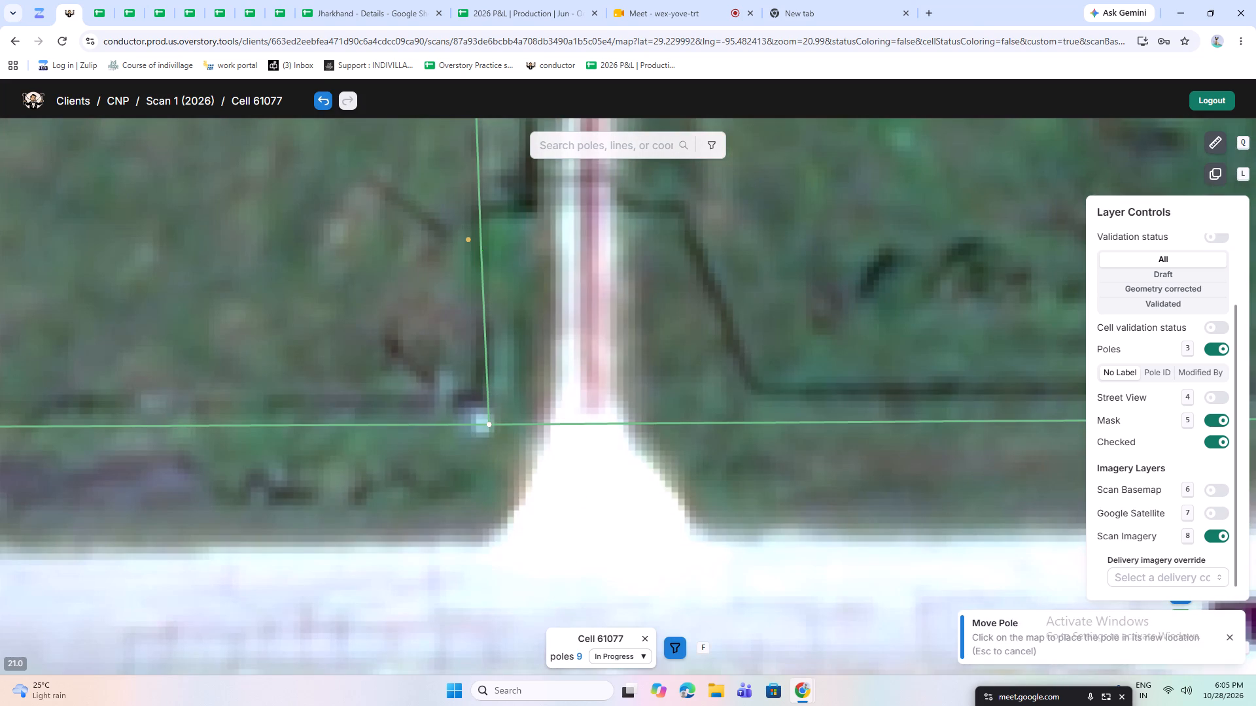
Move the roadside pole west of the driveway junction, beside the large tree, slightly to correct its position.
scroll(498, 459, "down", 2)
left_click_drag(367, 461, 442, 469)
scroll(404, 460, "up", 1)
left_click(387, 452)
key("w")
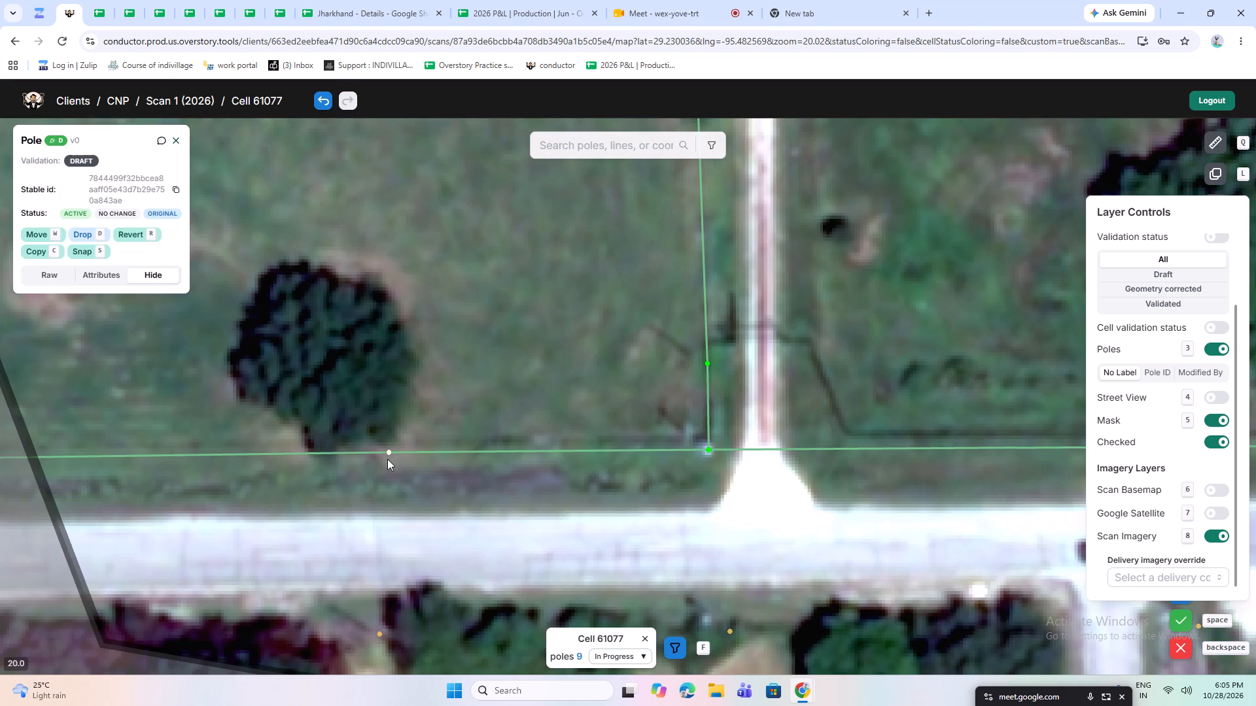
scroll(387, 459, "up", 1)
key("w")
left_click(383, 445)
scroll(390, 467, "down", 3)
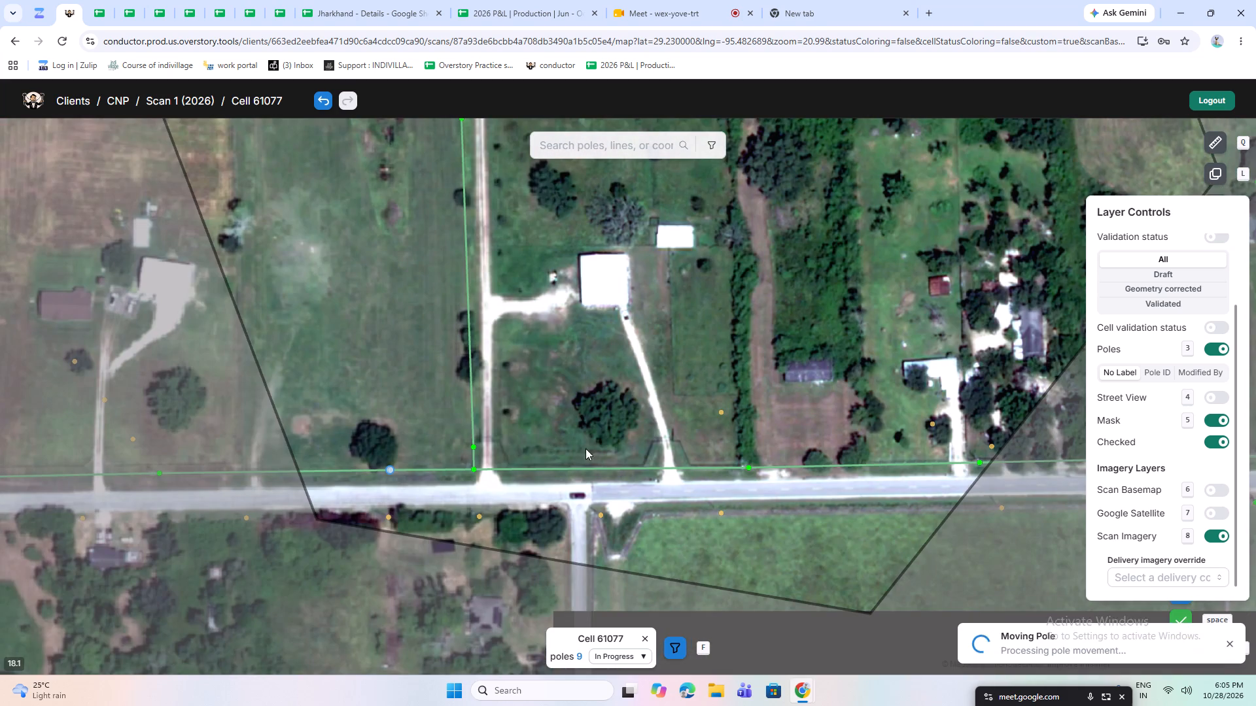
Move the pole among the trees beside the northern stretch of the dirt track slightly west.
left_click_drag(695, 420, 571, 650)
left_click_drag(411, 352, 426, 587)
left_click_drag(345, 363, 324, 541)
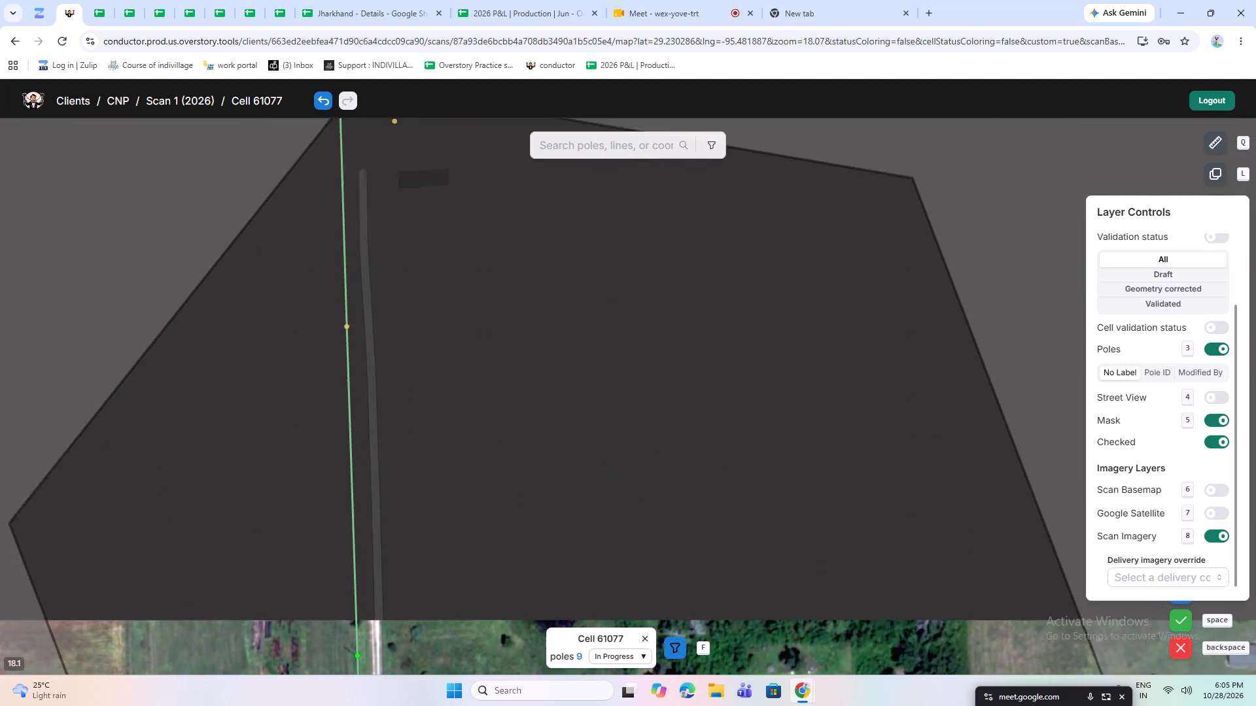
left_click_drag(324, 541, 324, 550)
left_click(355, 406)
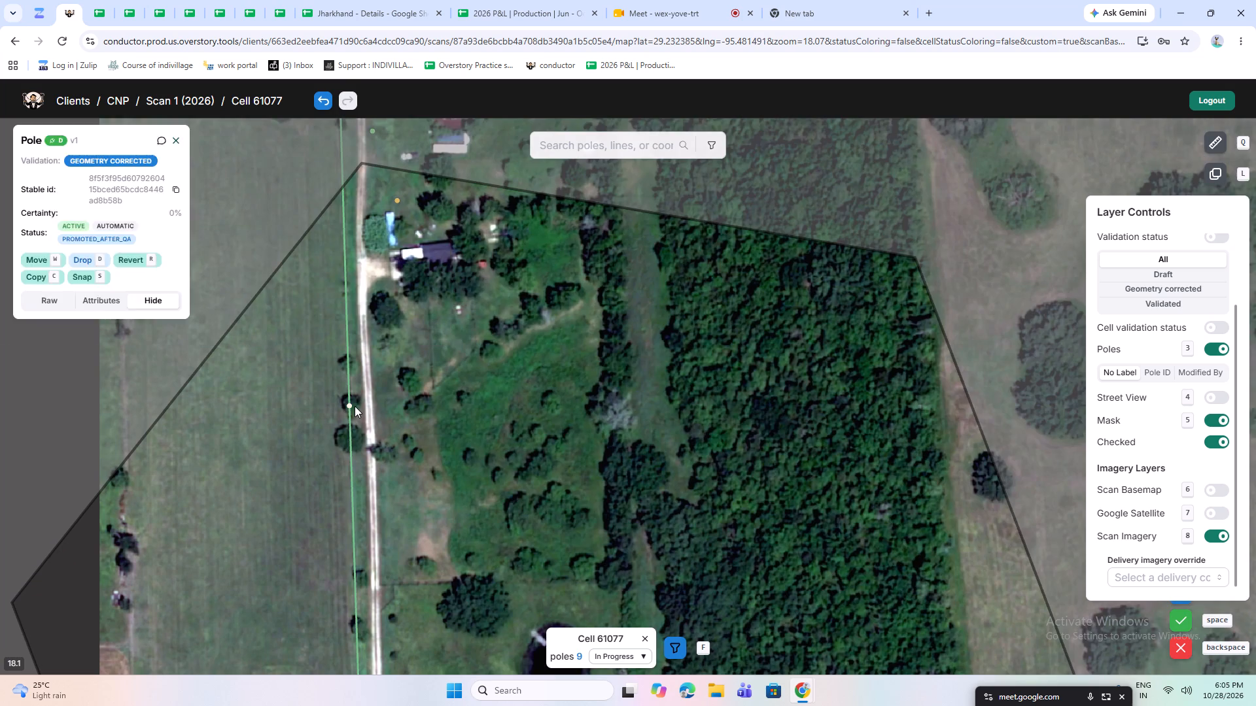
key("w")
scroll(345, 412, "up", 3)
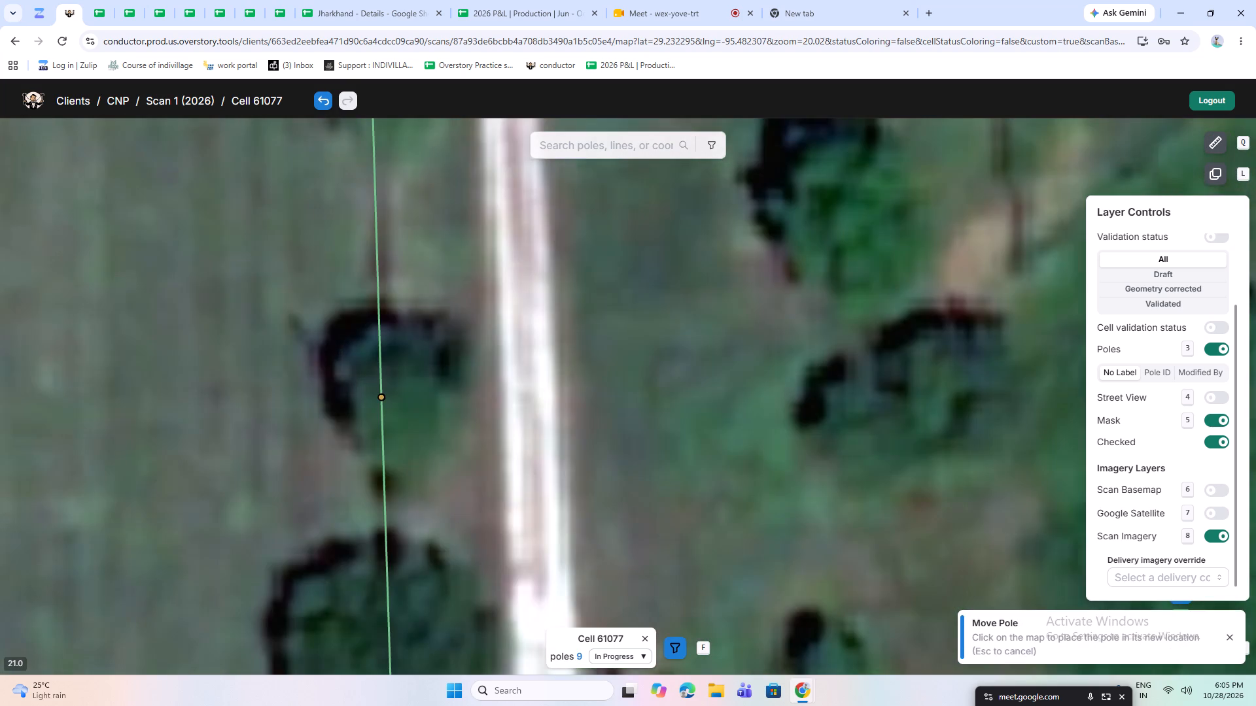
left_click(372, 399)
scroll(407, 457, "down", 3)
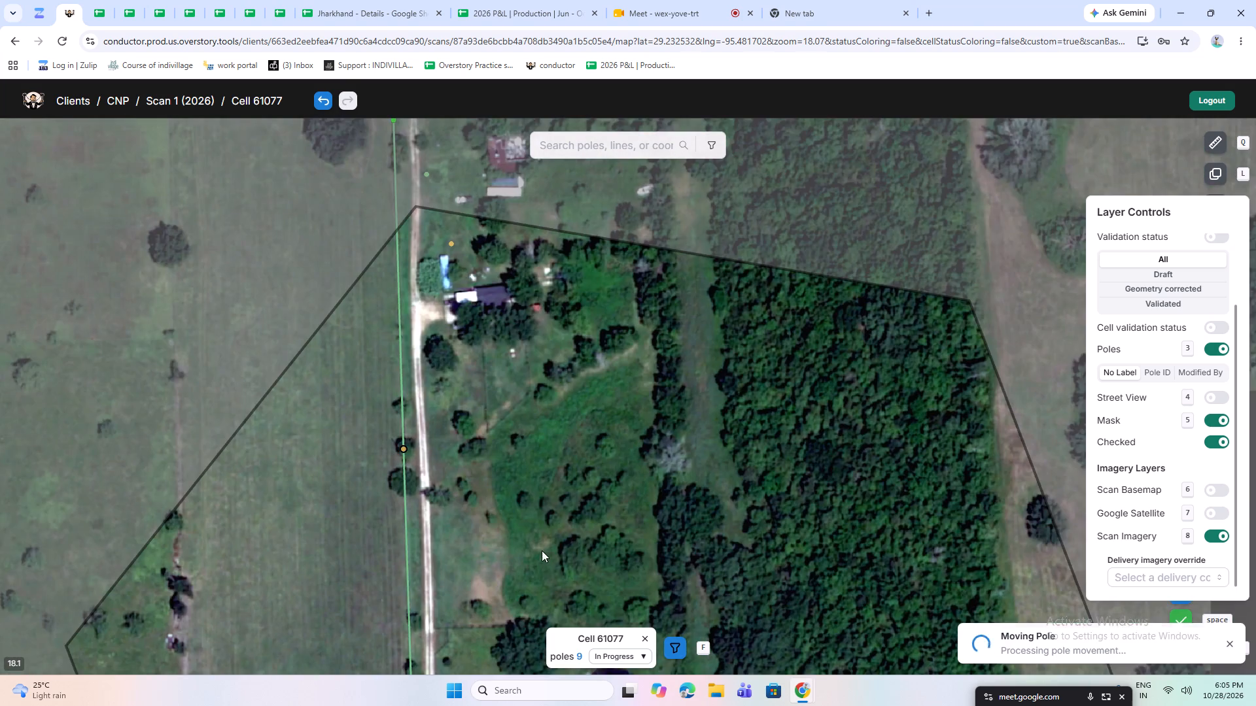
Copy the cell number 61077 and set the cell's status to Corrections Done.
left_click_drag(534, 545, 421, 295)
left_click_drag(449, 496, 419, 288)
left_click_drag(473, 454, 445, 363)
double_click(604, 638)
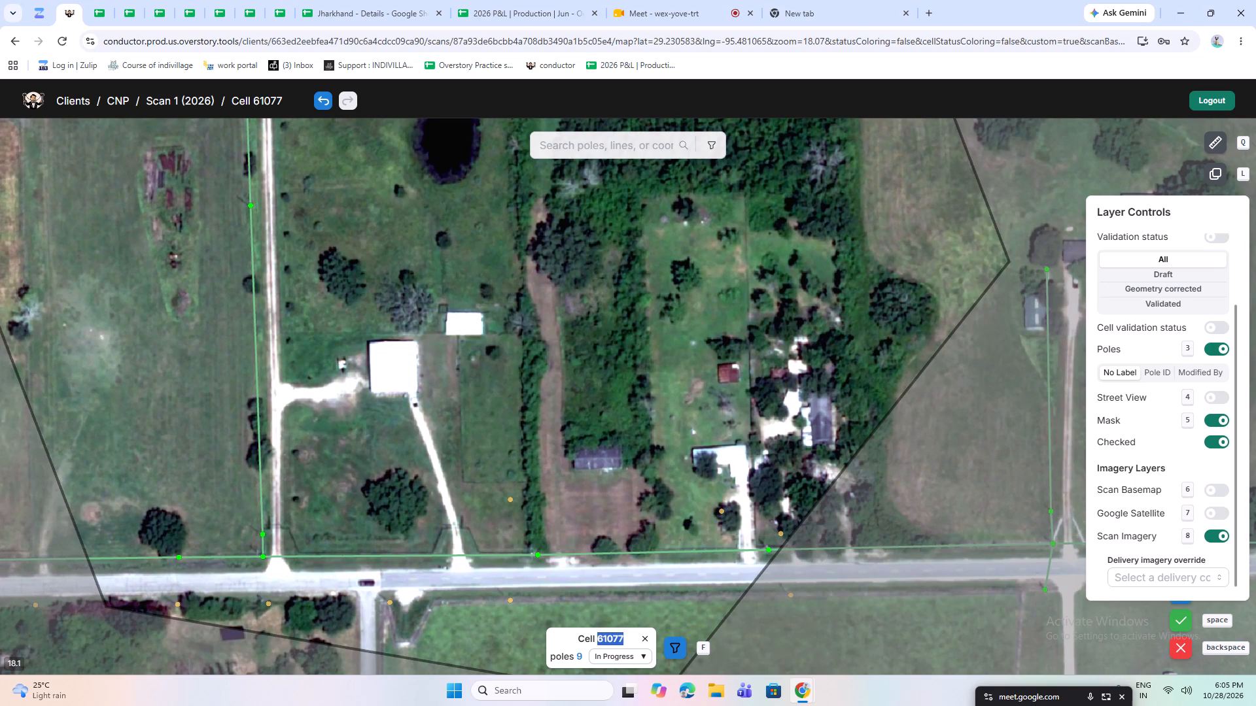
key("ctrl+c")
left_click(623, 658)
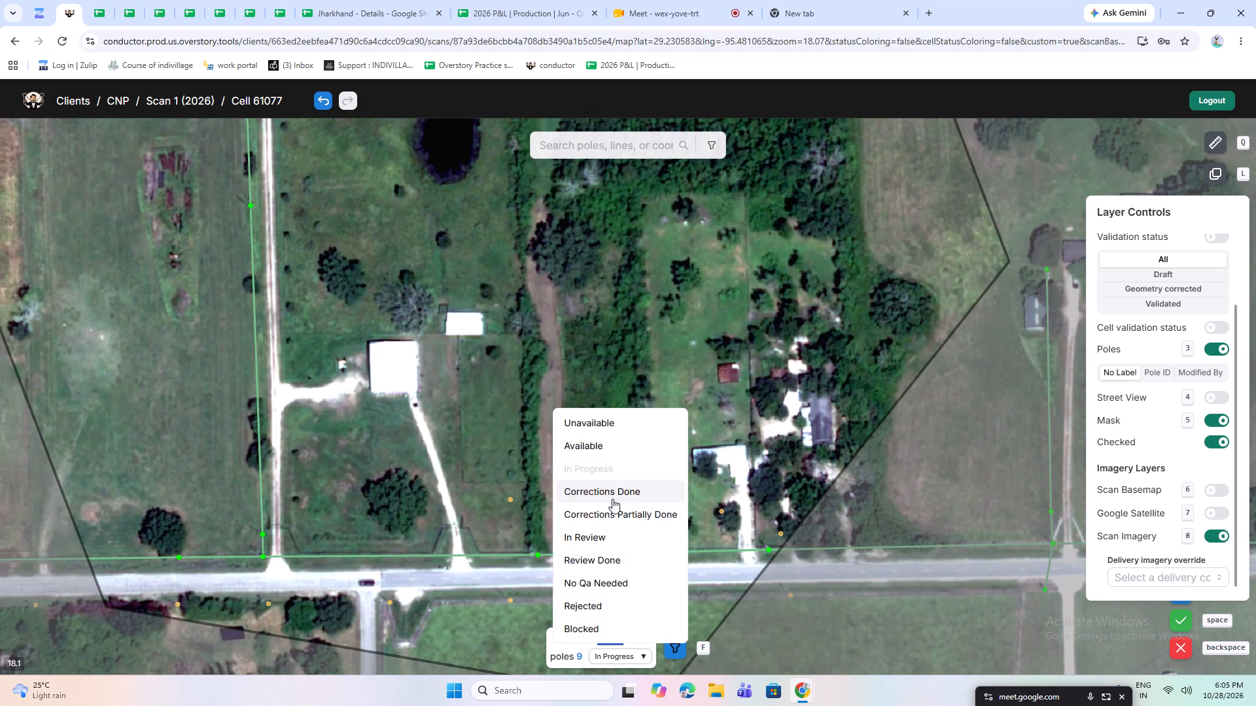
left_click(612, 499)
In the Jharkhand - Details spreadsheet, record cell 61077 in row 5669 with 9 in both pole count columns.
left_click(311, 2)
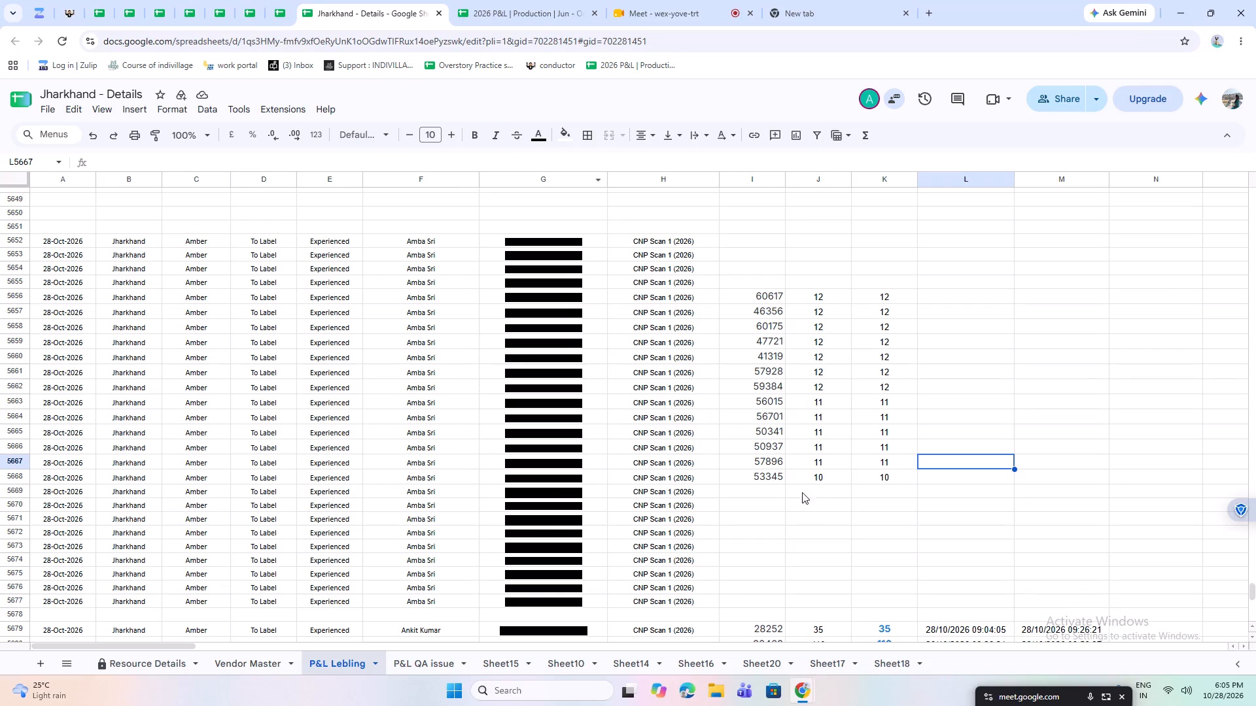
left_click(775, 492)
key("ctrl+v")
left_click(808, 492)
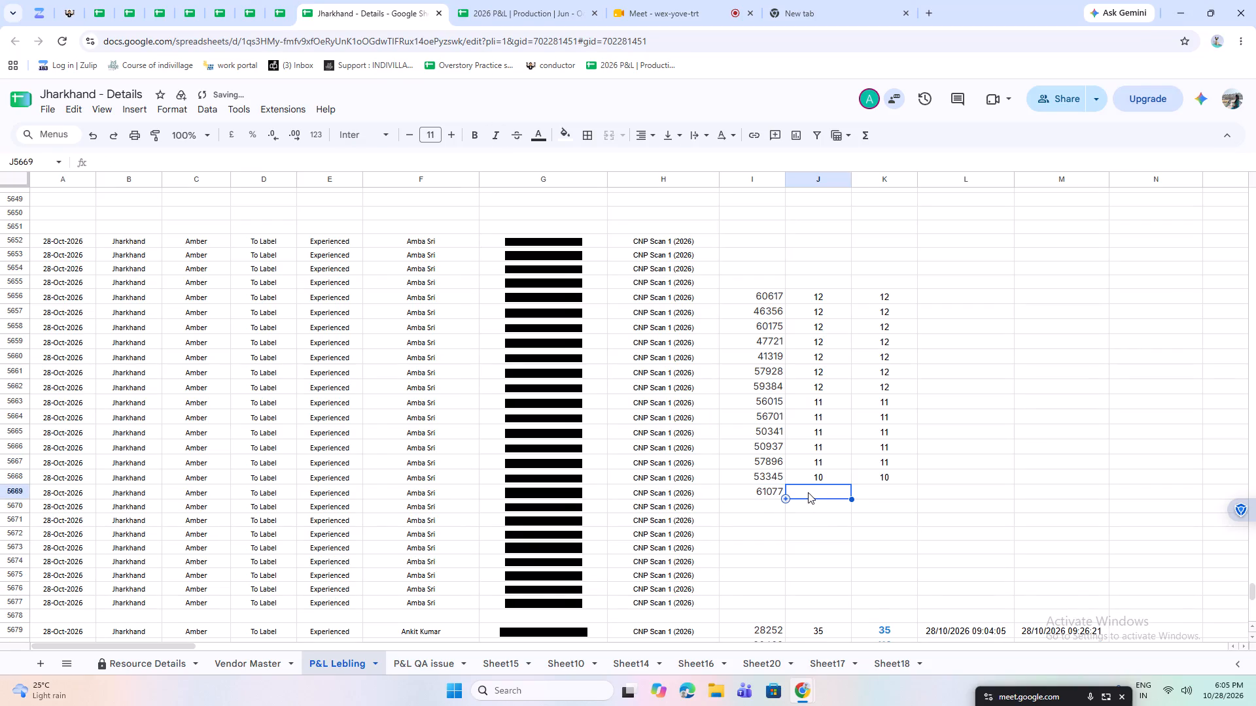
key("9")
left_click(897, 494)
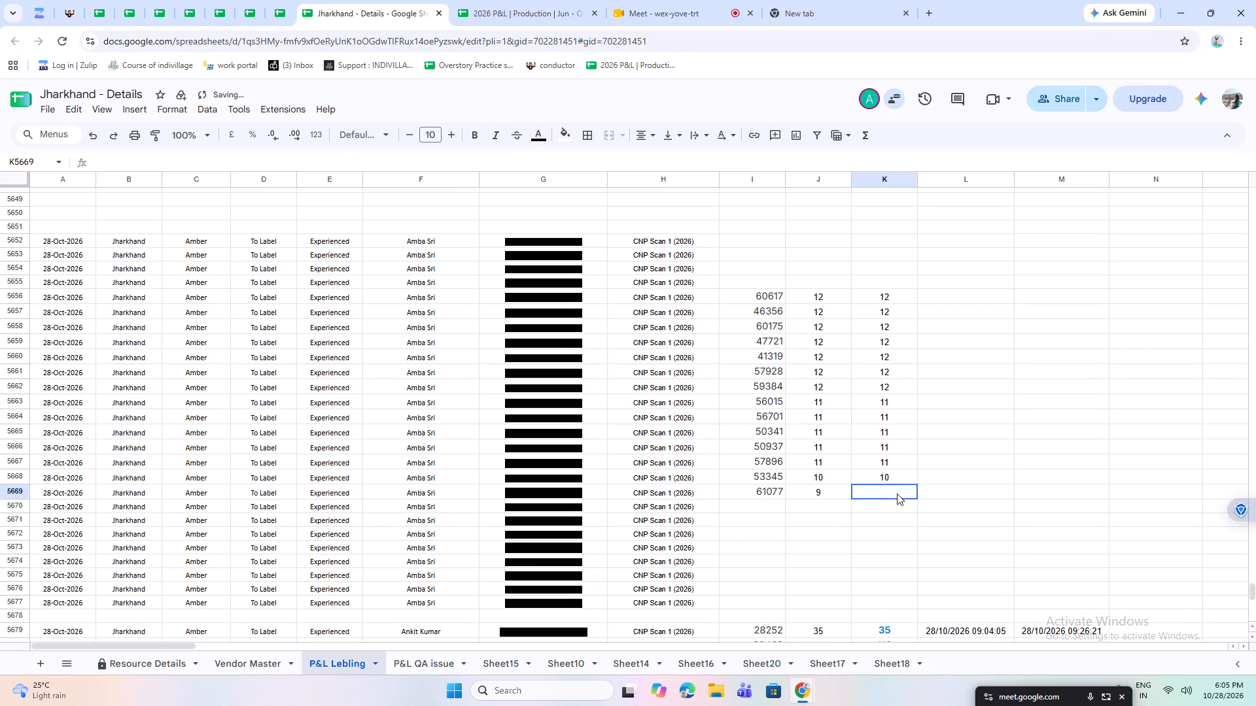
key("9")
left_click(881, 531)
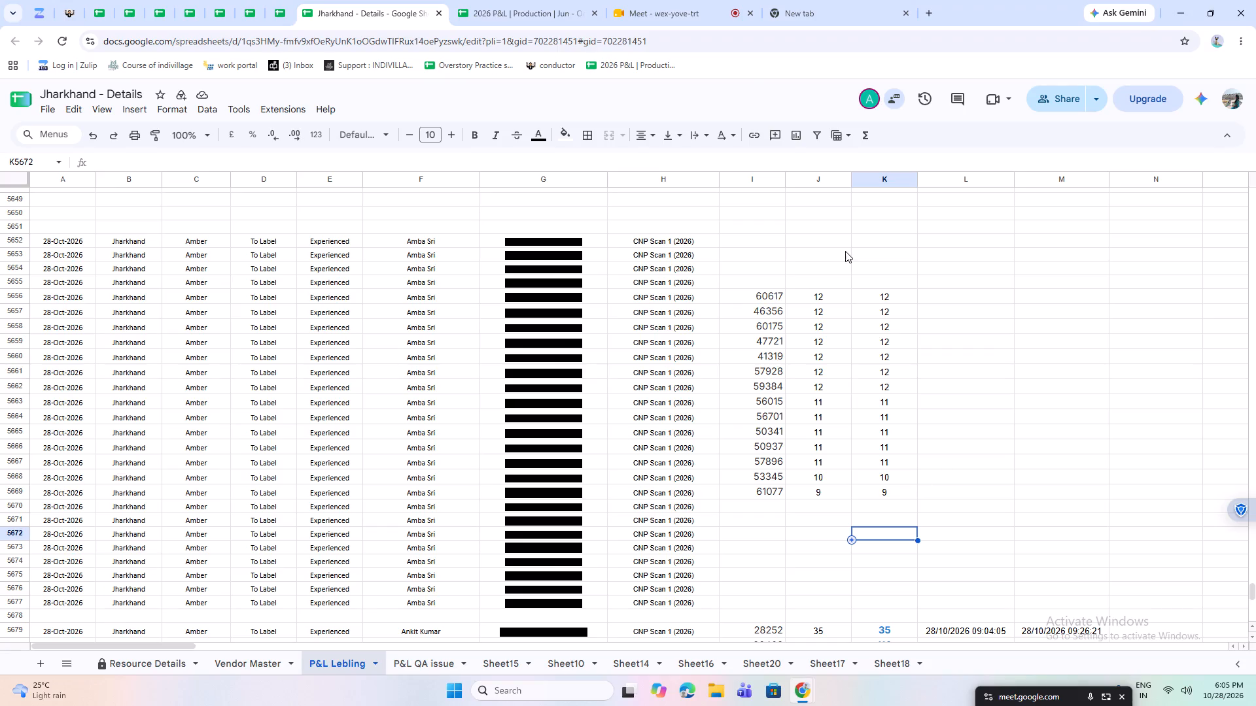
In the 2026 P&L Production spreadsheet, stamp the current date and time as cell 53275's end and copy it as row 45294's start.
left_click(501, 4)
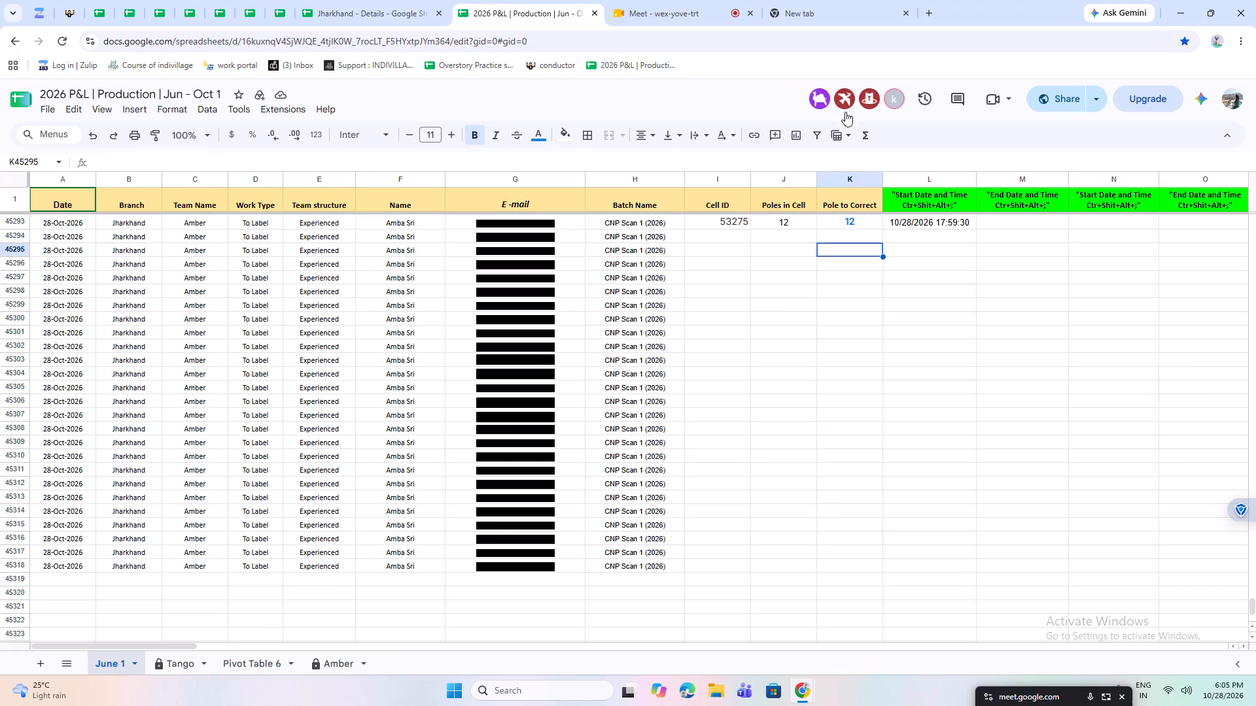
left_click(998, 224)
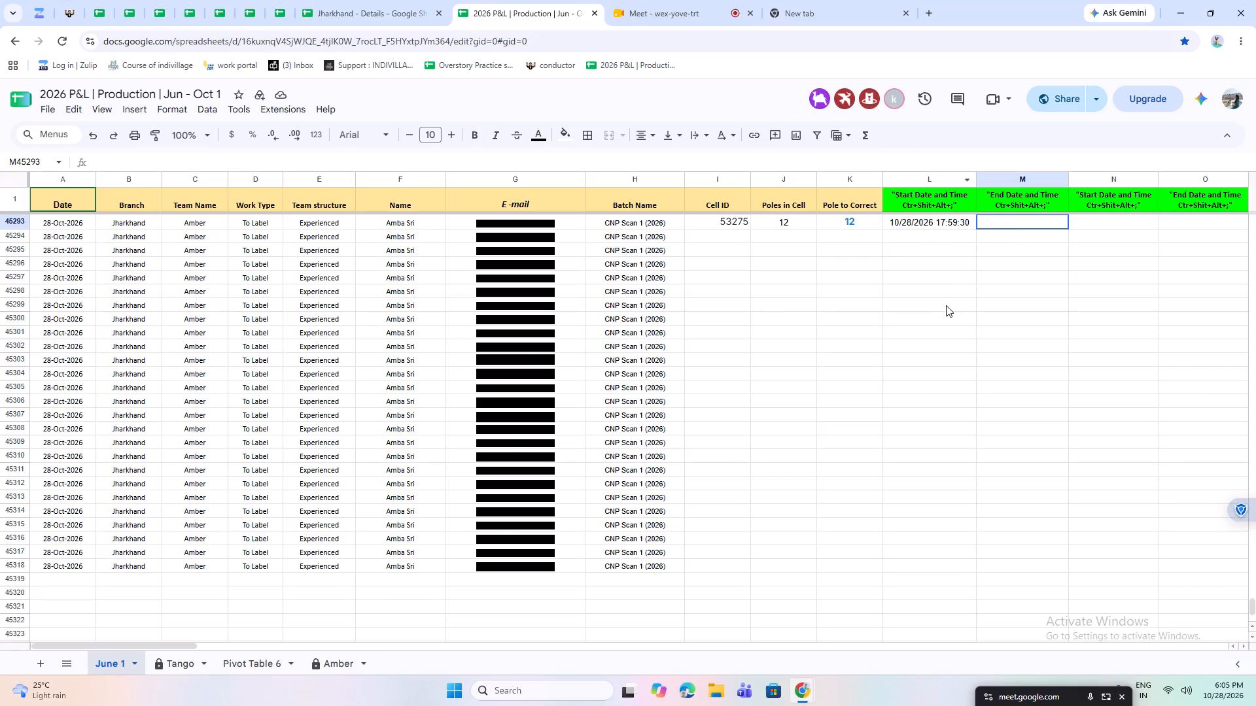
key("ctrl+alt+shift+semicolon")
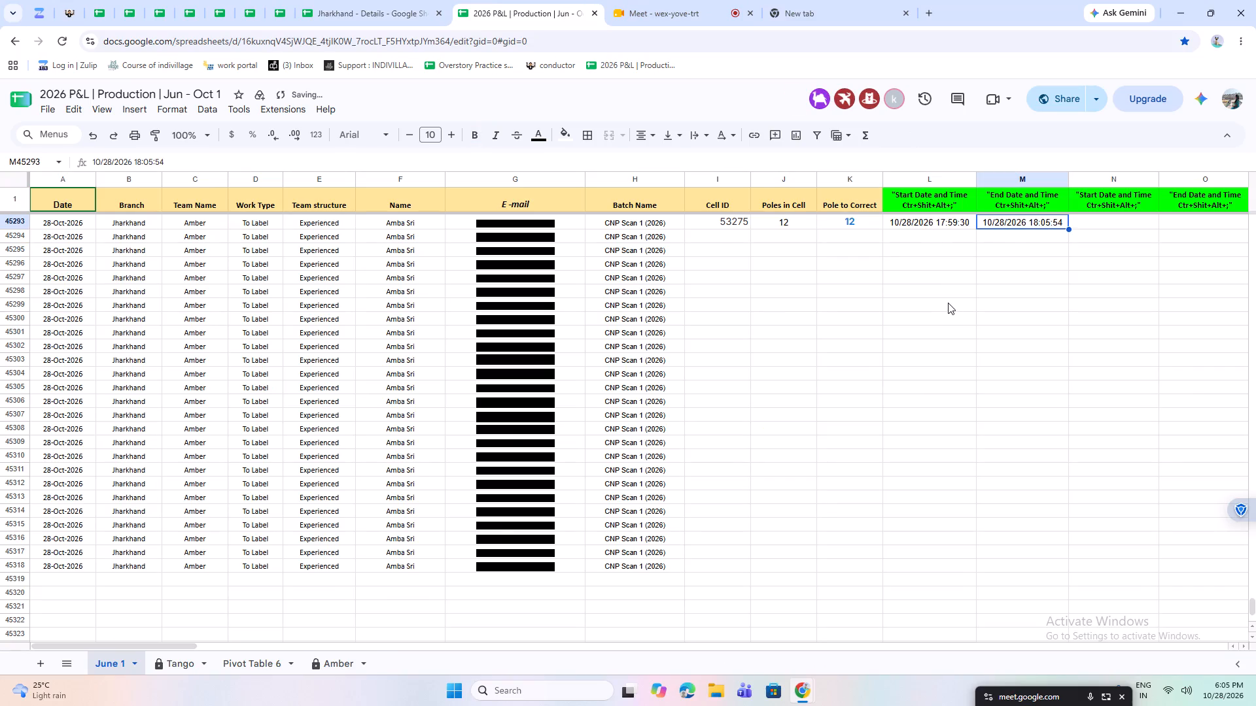
key("ctrl+c")
left_click(947, 236)
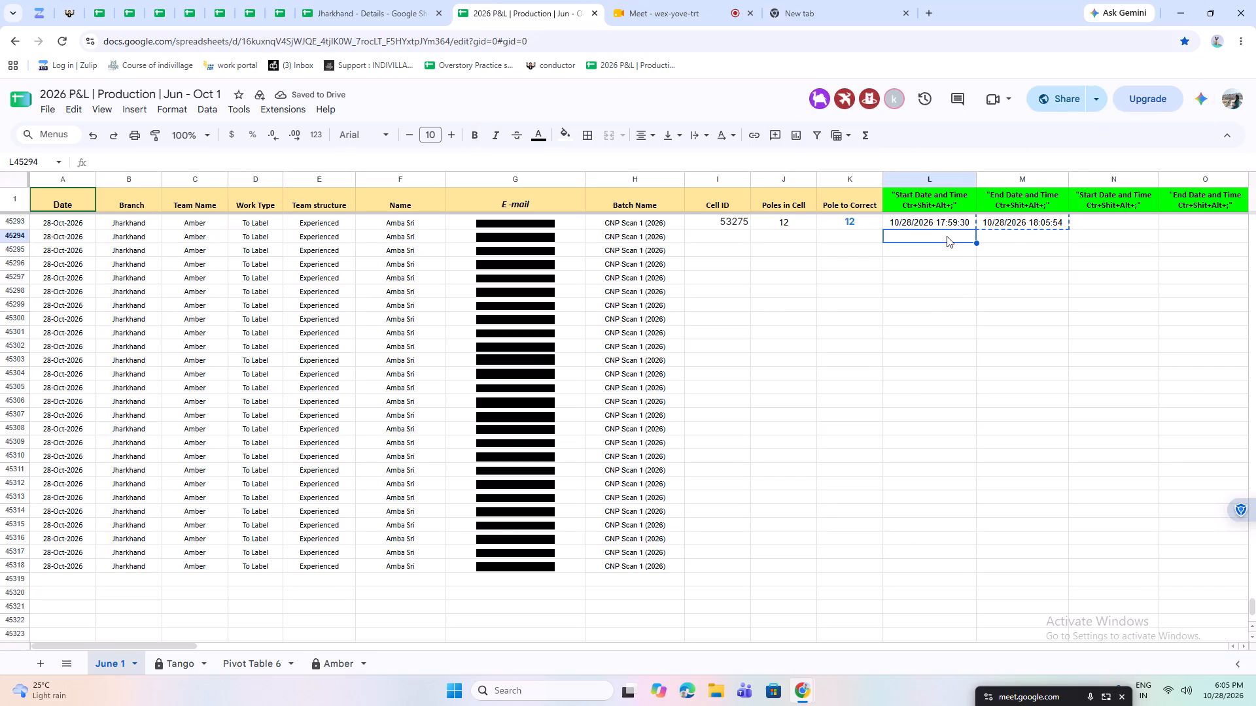
key("ctrl+v")
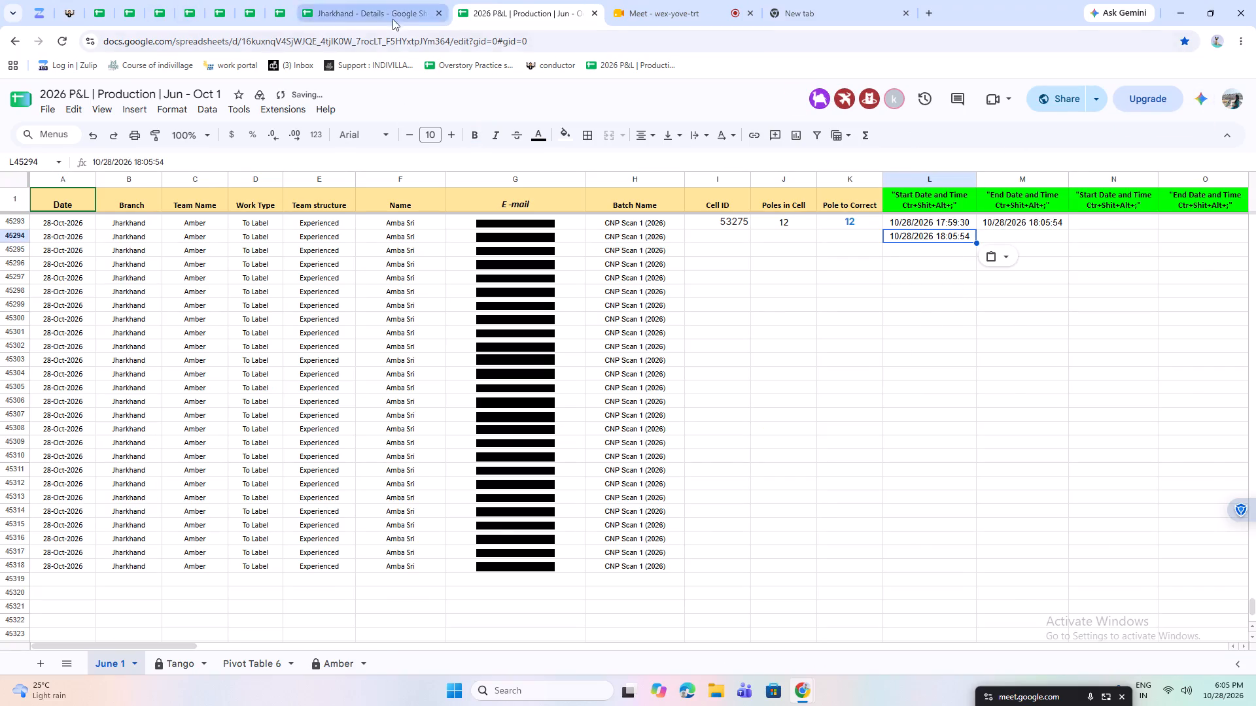
In the Jharkhand - Details spreadsheet, copy cell ID 60617 and clear its ID and both pole counts from row 5656.
left_click(392, 18)
left_click(772, 299)
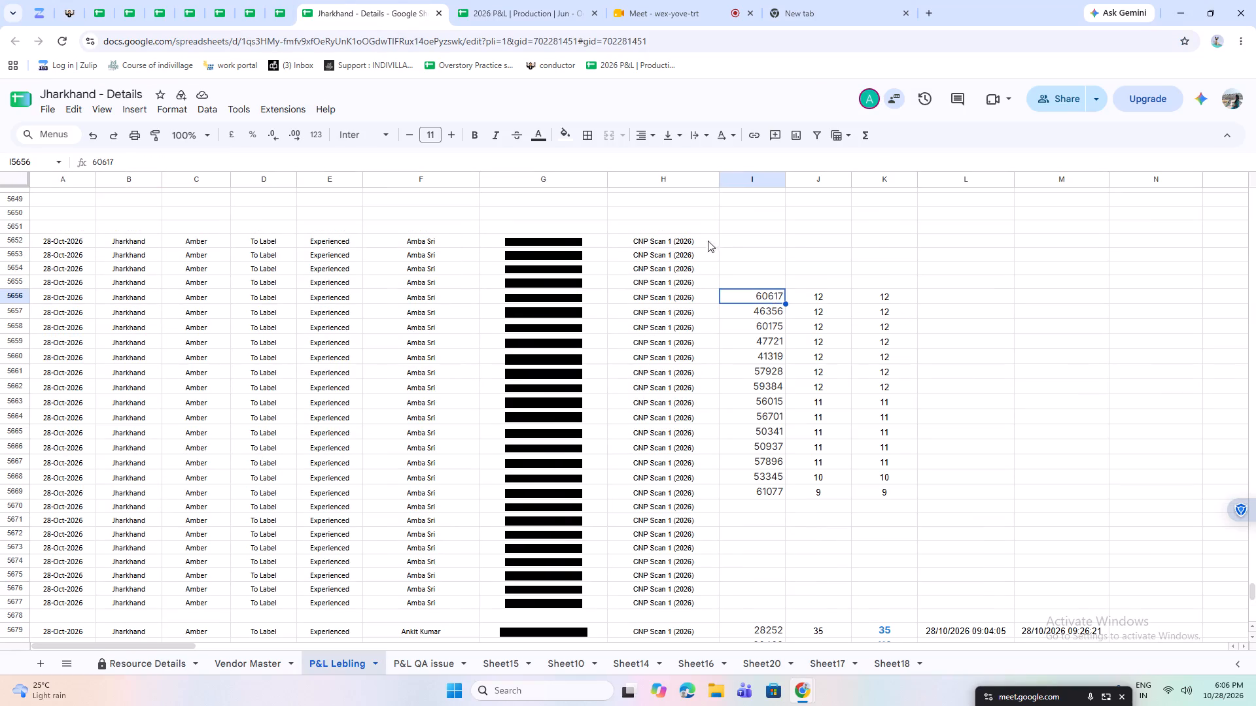
key("ctrl+c")
key("BackSpace")
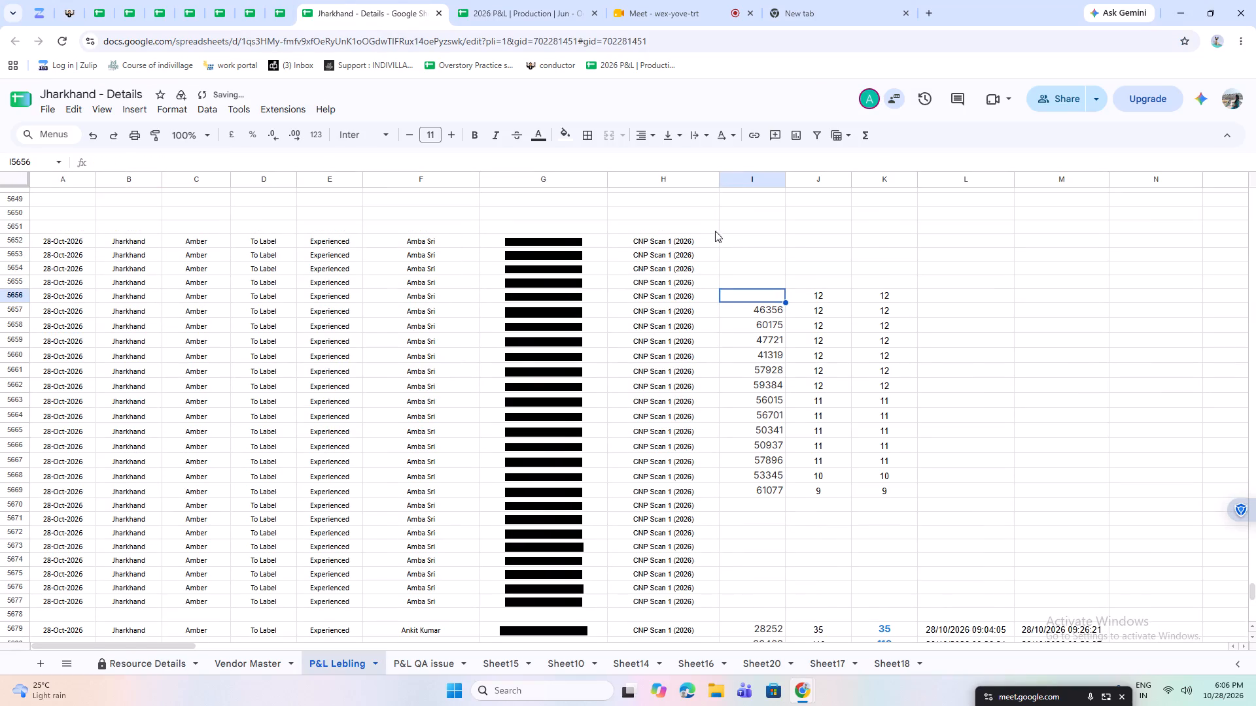
left_click(833, 295)
key("BackSpace")
left_click(878, 297)
key("BackSpace")
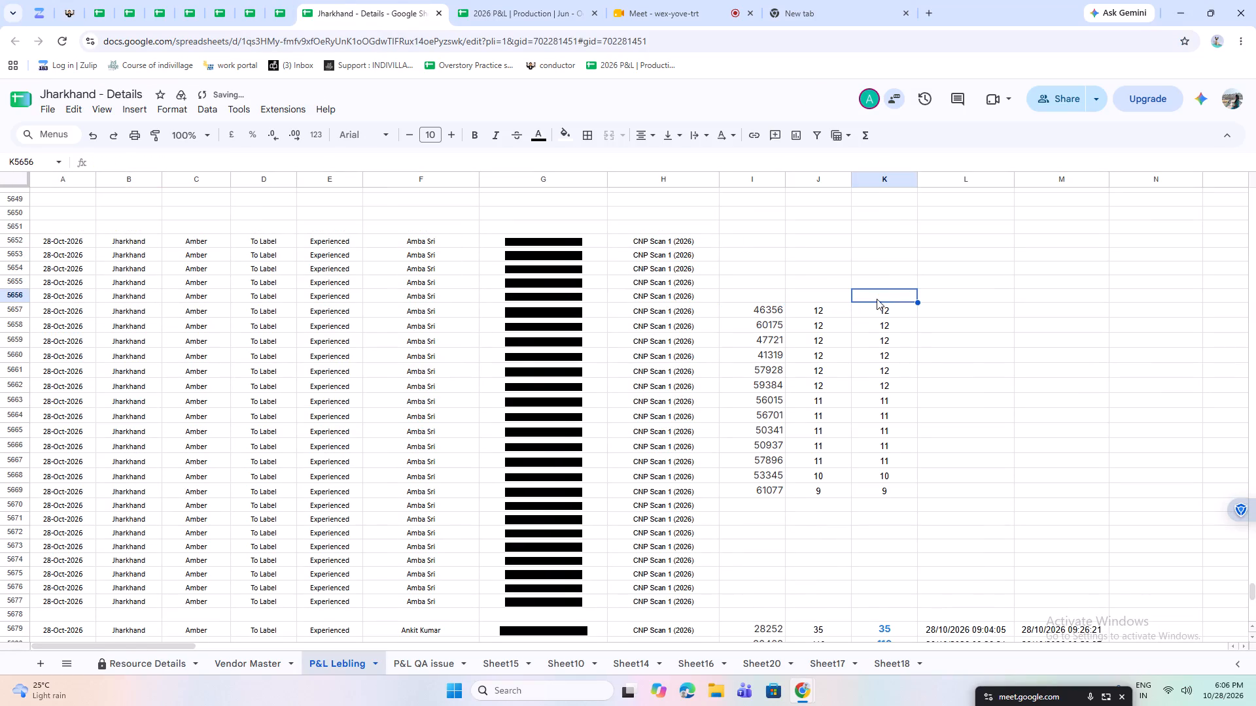
In the Production spreadsheet, enter cell ID 60617 in row 45294 with 12 poles in cell and 12 poles to correct.
left_click(572, 7)
left_click(741, 236)
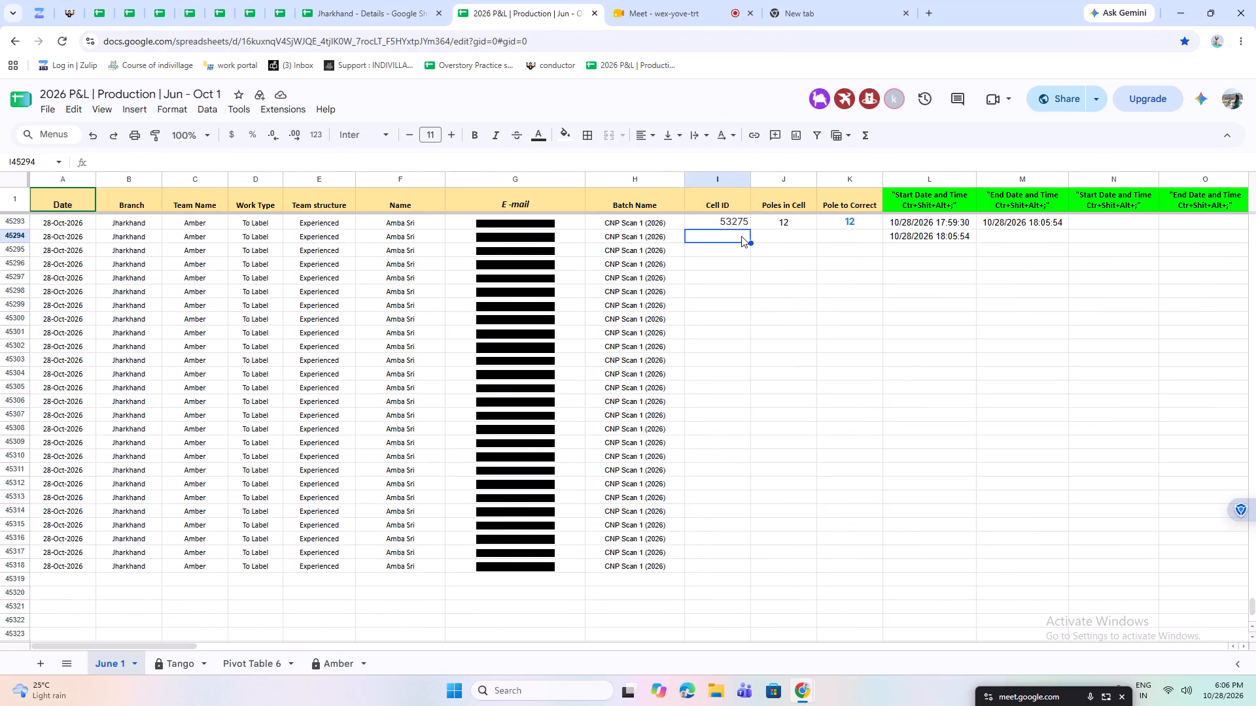
key("ctrl+v")
left_click(779, 240)
type("12")
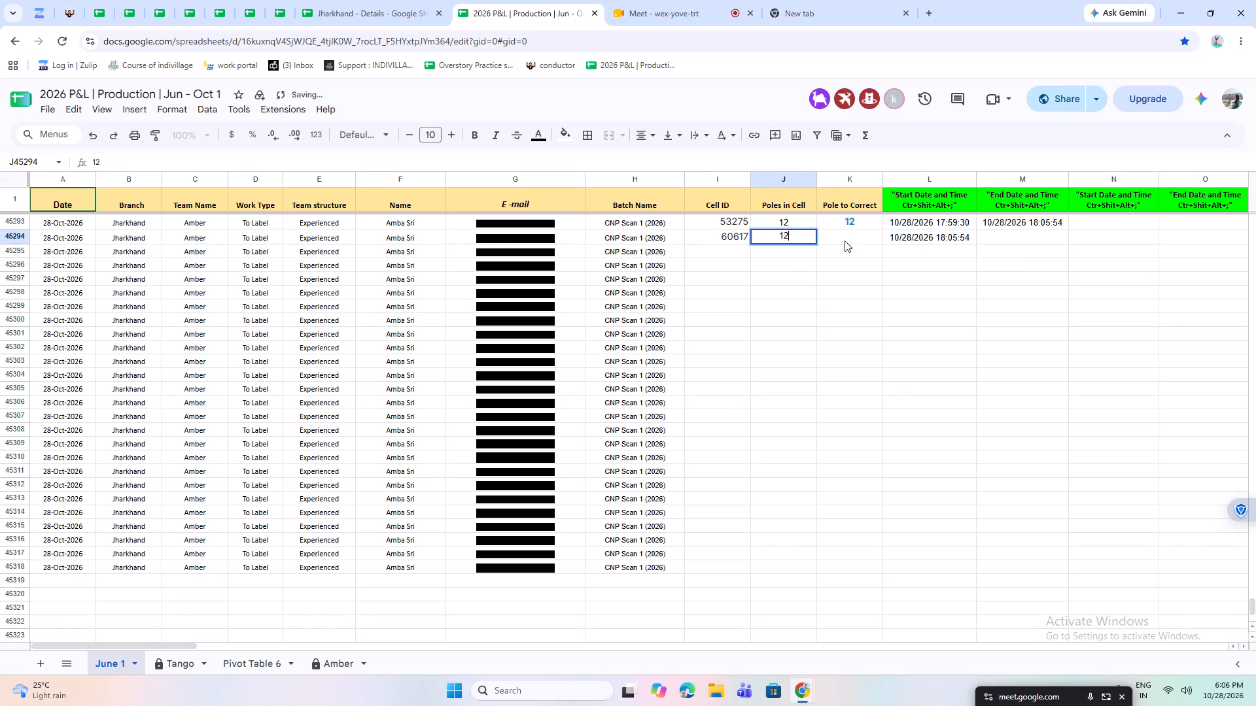
left_click(849, 241)
key("1")
key("2")
left_click(863, 290)
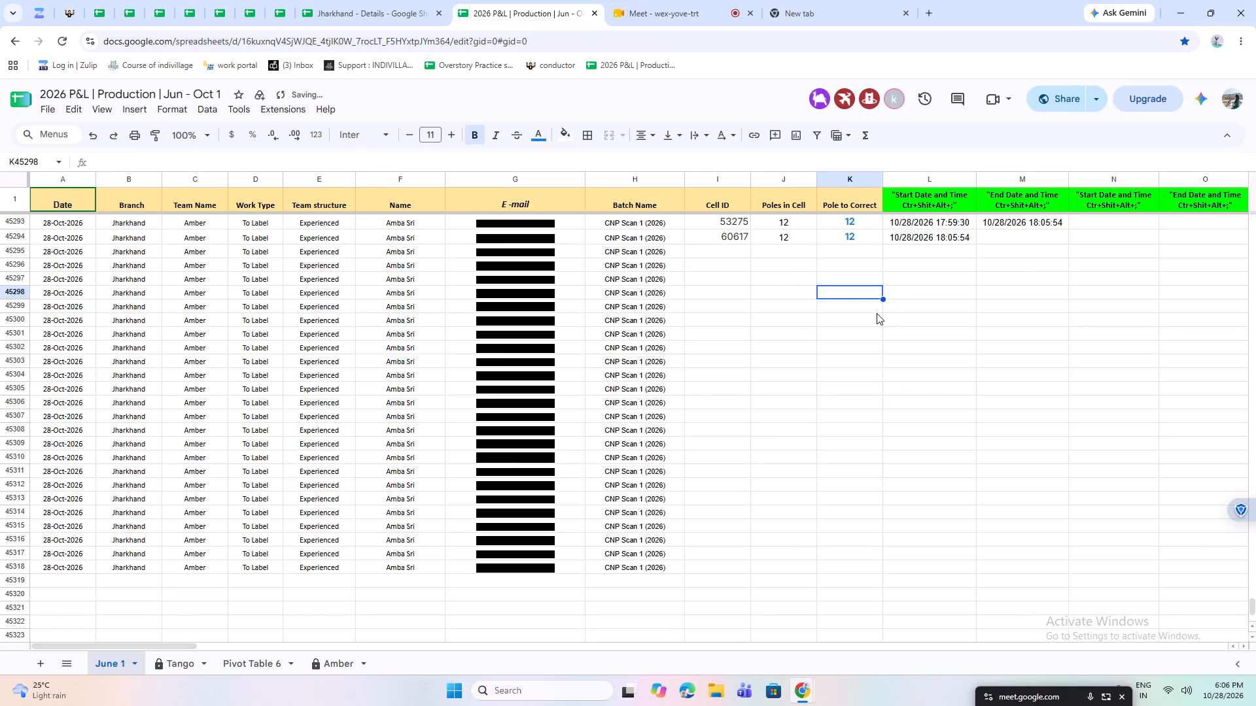
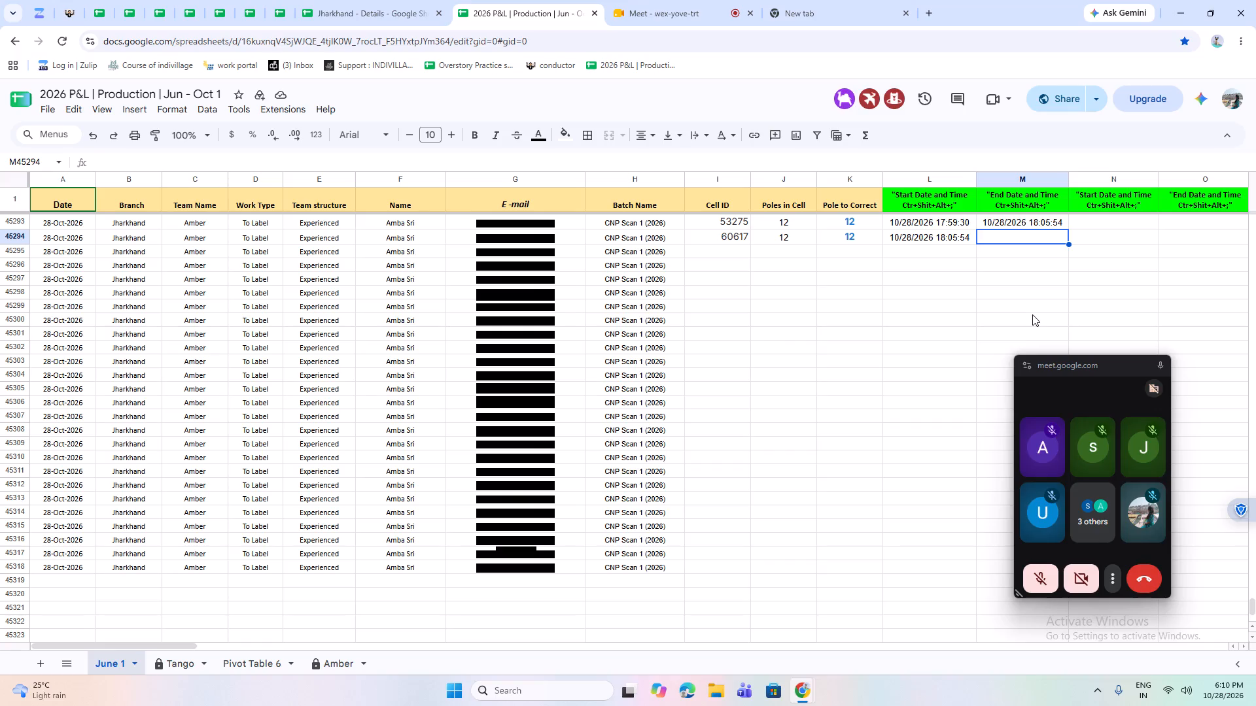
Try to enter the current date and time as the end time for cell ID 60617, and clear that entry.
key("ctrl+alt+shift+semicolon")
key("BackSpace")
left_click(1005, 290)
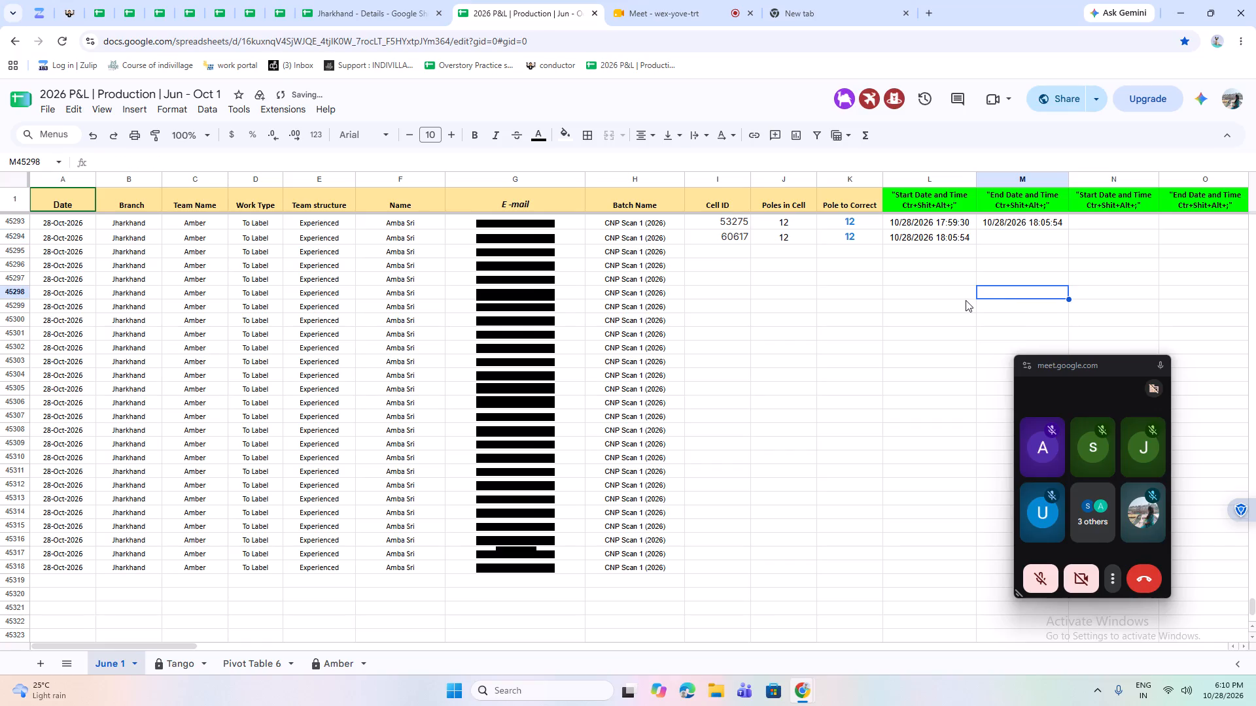
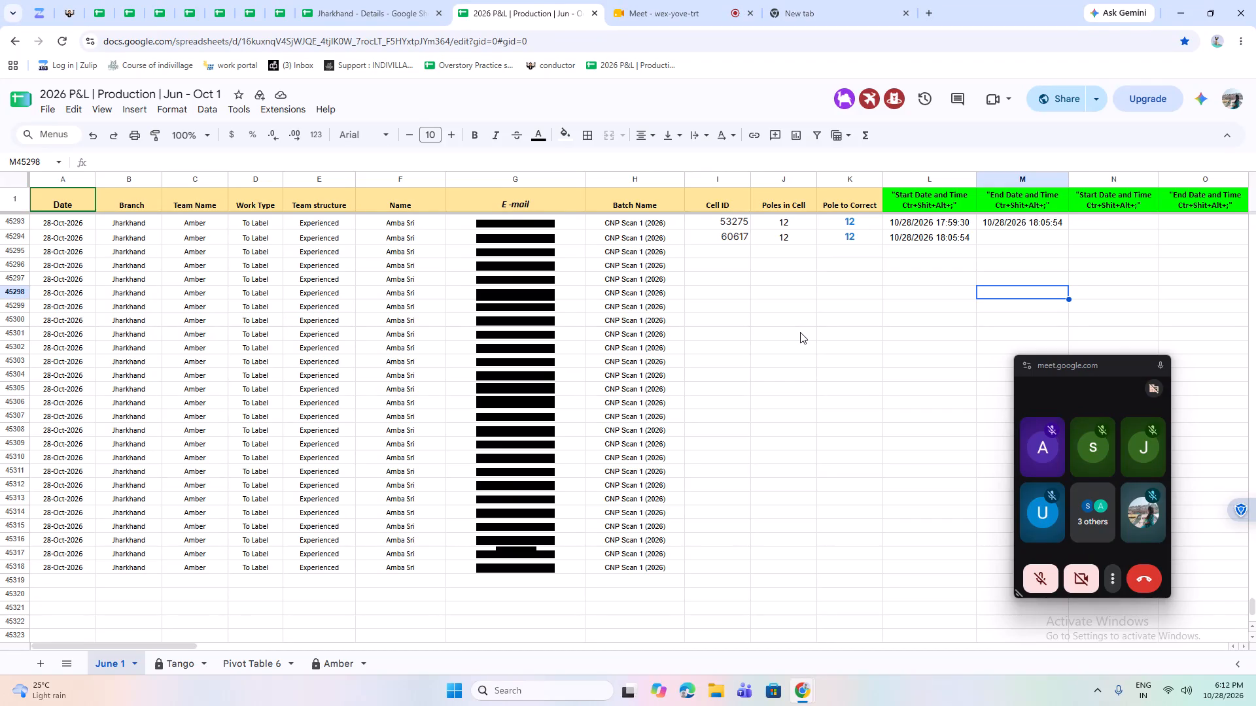
Enter the current date and time as the end time for cell ID 60617, and copy it as the next row's start time.
left_click(992, 234)
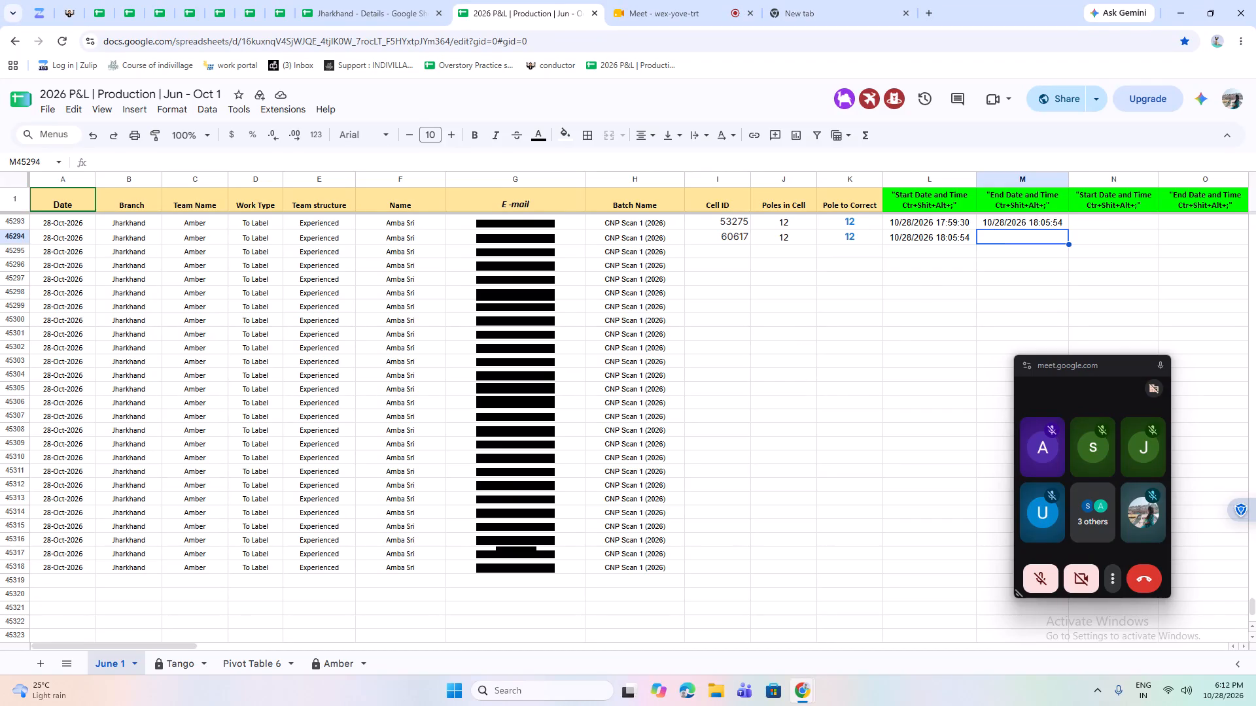
key("ctrl+alt+shift+semicolon")
key("ctrl+c")
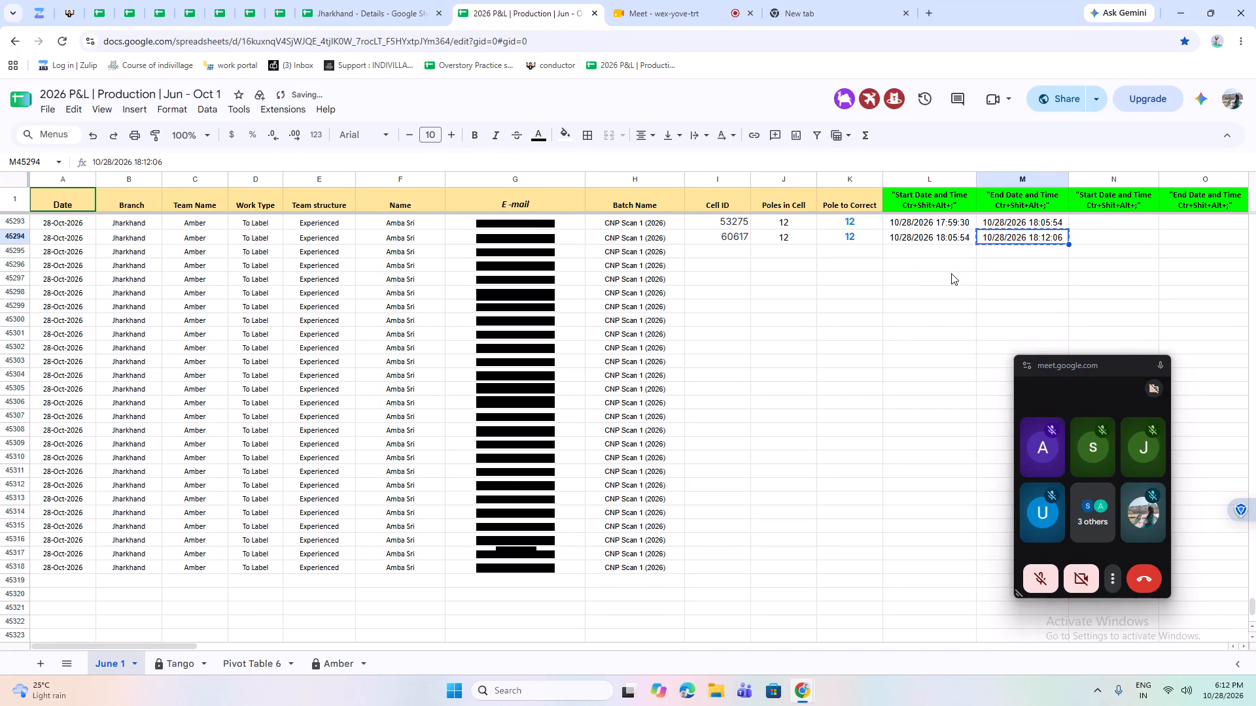
left_click(943, 256)
key("ctrl+v")
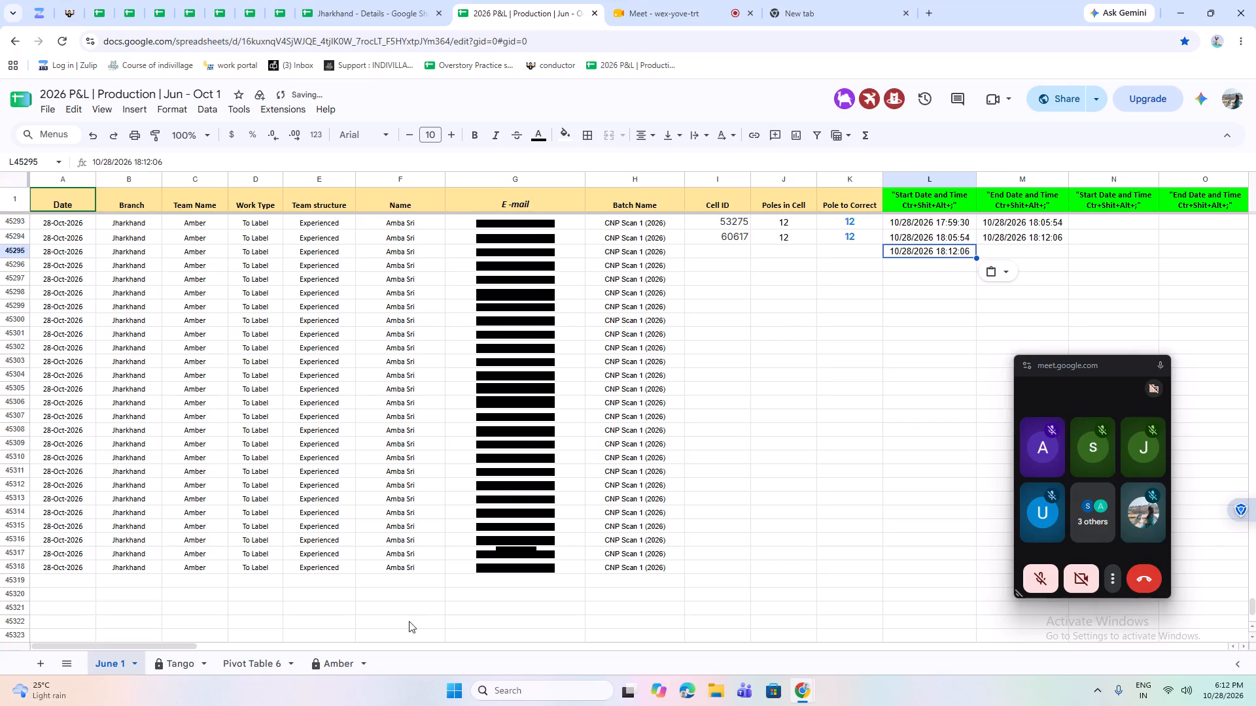
In the Jharkhand - Details spreadsheet, copy cell ID 46356 from row 5657, and clear that ID and both its pole counts.
left_click(400, 16)
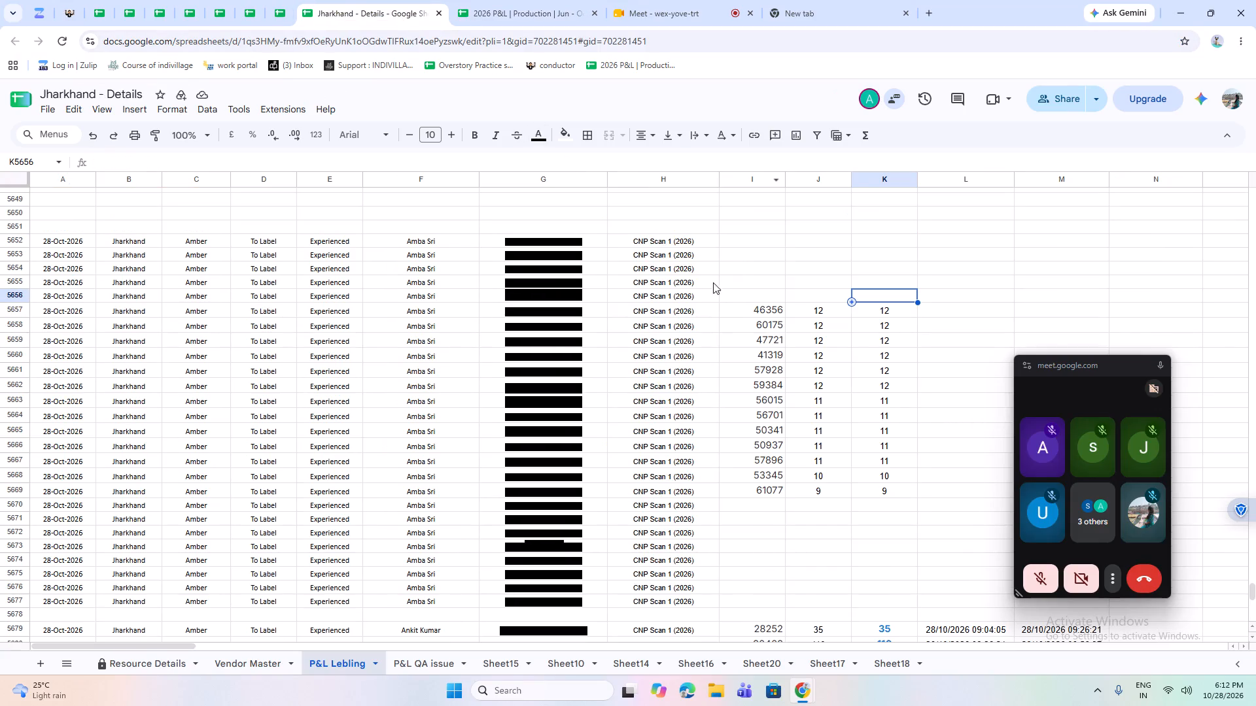
left_click(744, 308)
key("ctrl+c")
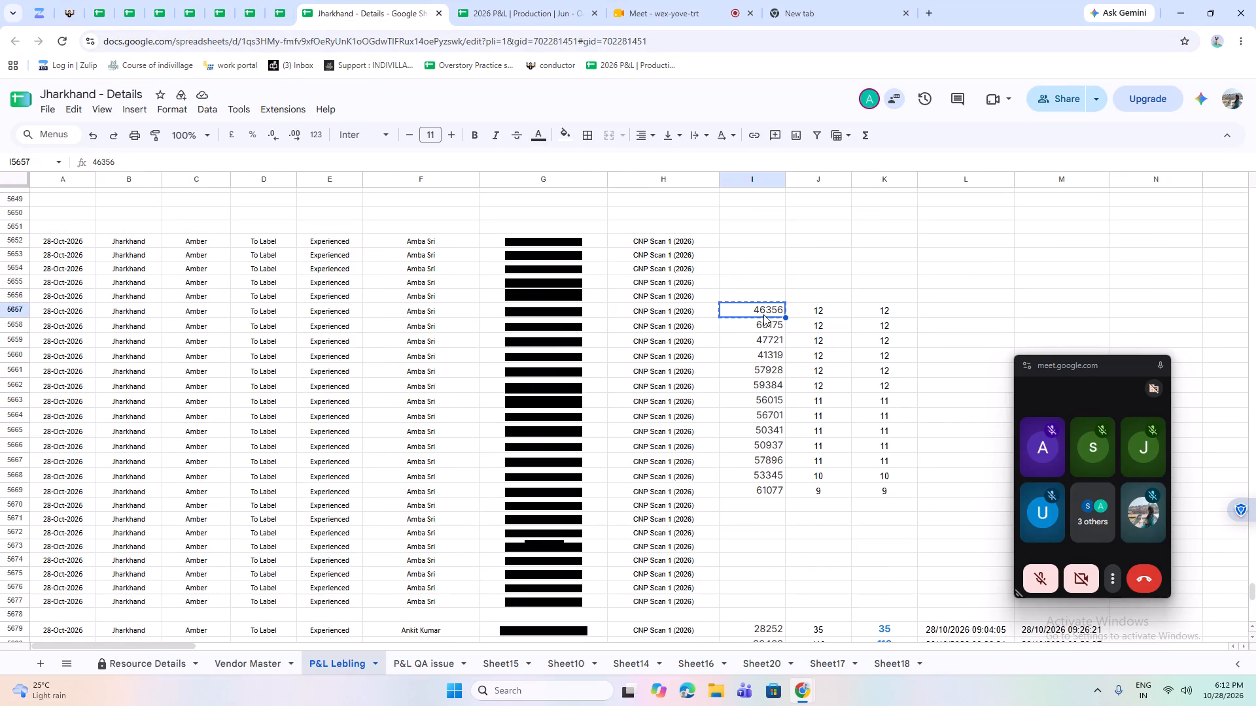
key("BackSpace")
left_click(818, 318)
left_click(820, 313)
key("BackSpace")
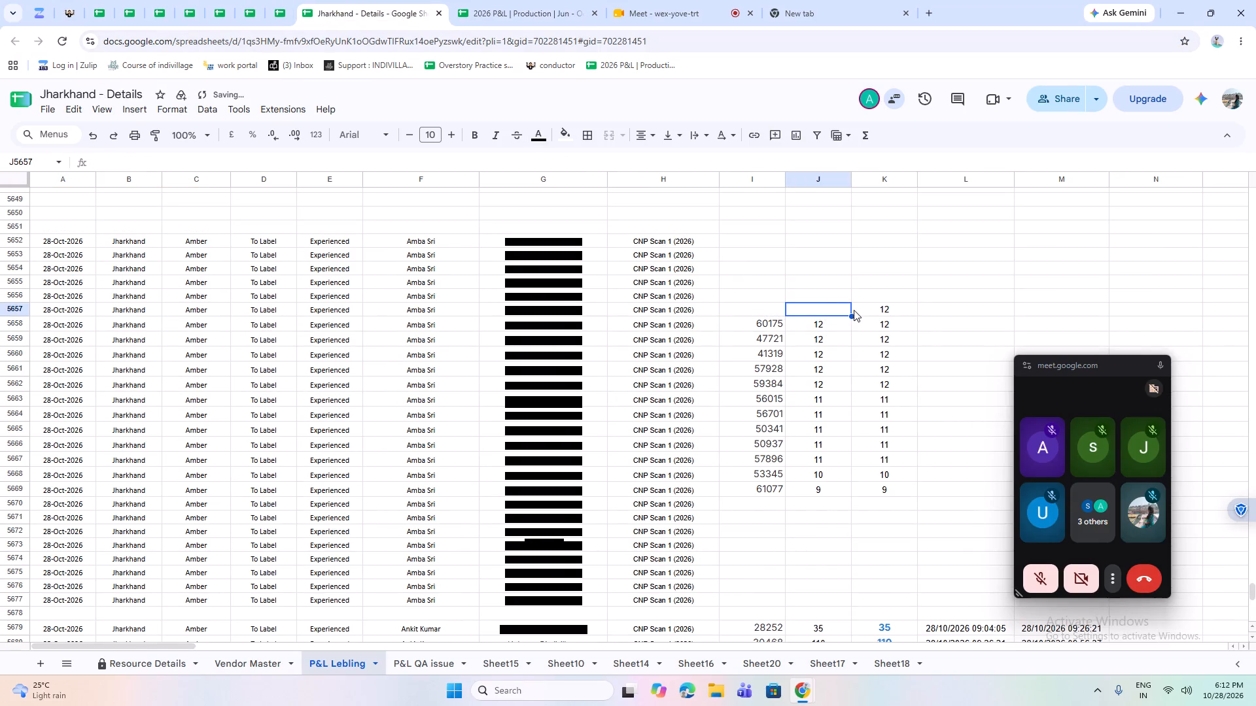
left_click(855, 310)
key("BackSpace")
In the 2026 P&L Production spreadsheet, log cell ID 46356 in row 45295 with 12 poles in cell and 12 poles to correct.
left_click(529, 0)
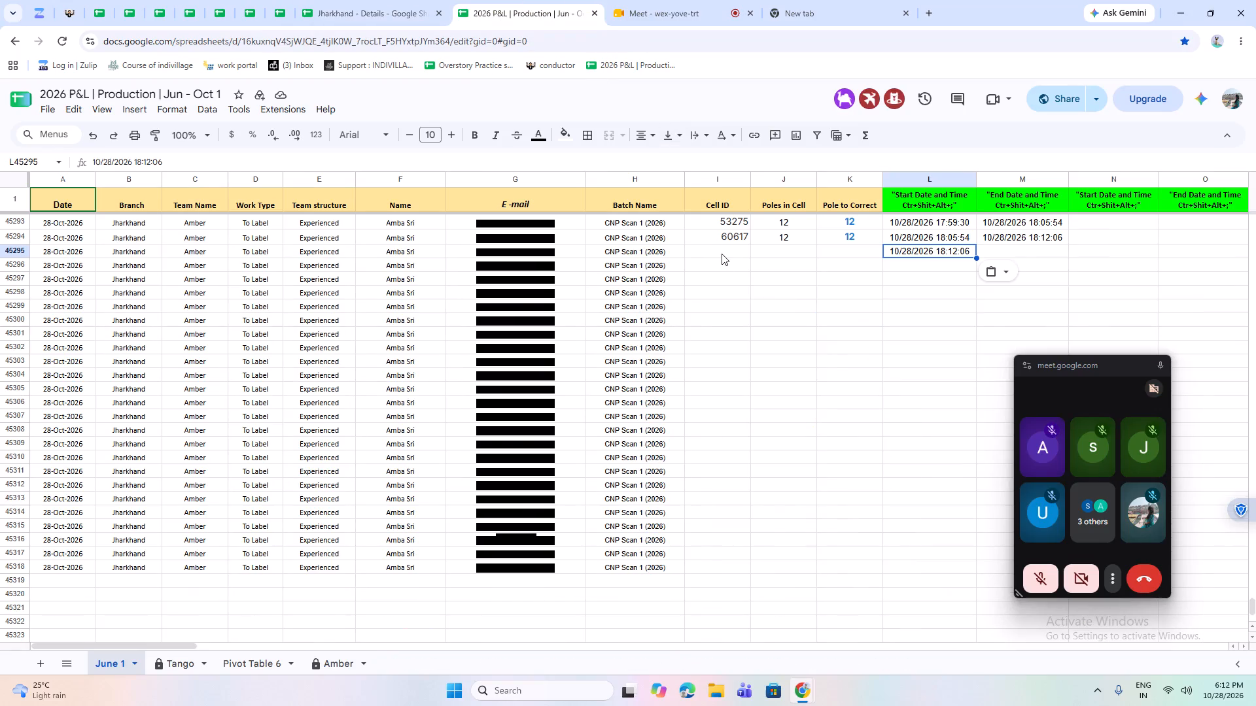
left_click(722, 254)
key("ctrl+v")
left_click(805, 262)
left_click(803, 253)
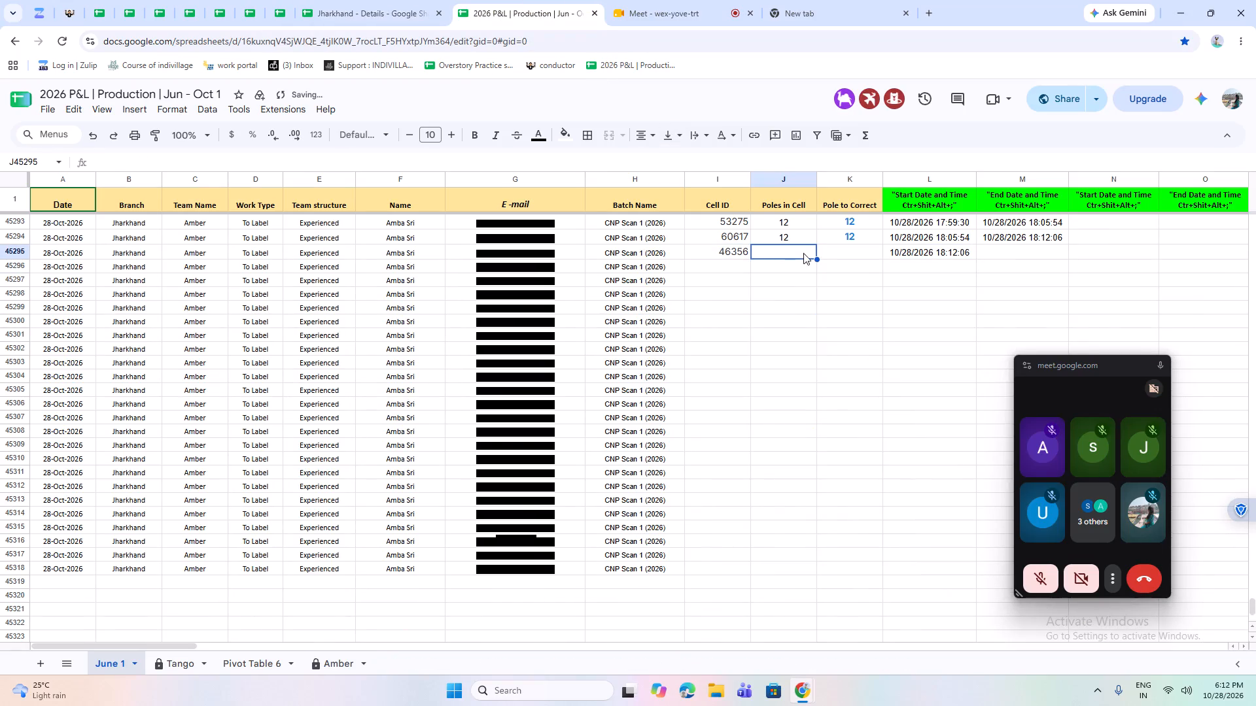
type("12")
left_click(851, 249)
key("1")
key("2")
left_click(856, 282)
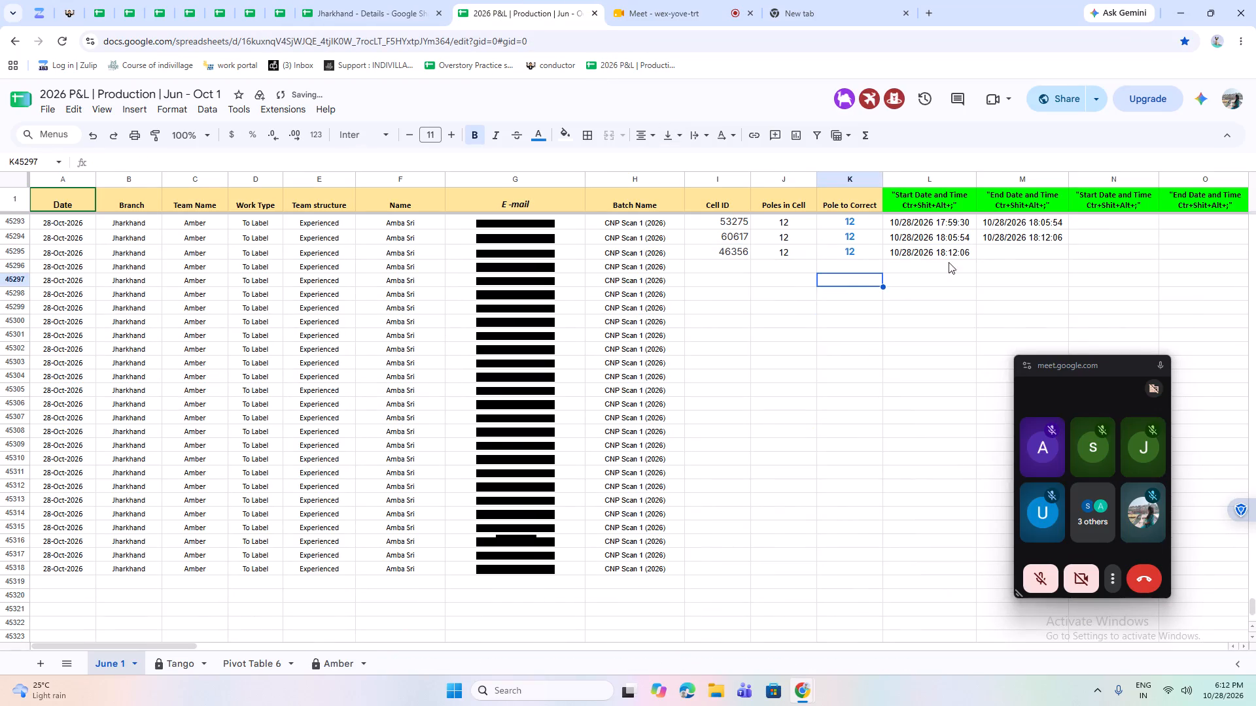
left_click(994, 252)
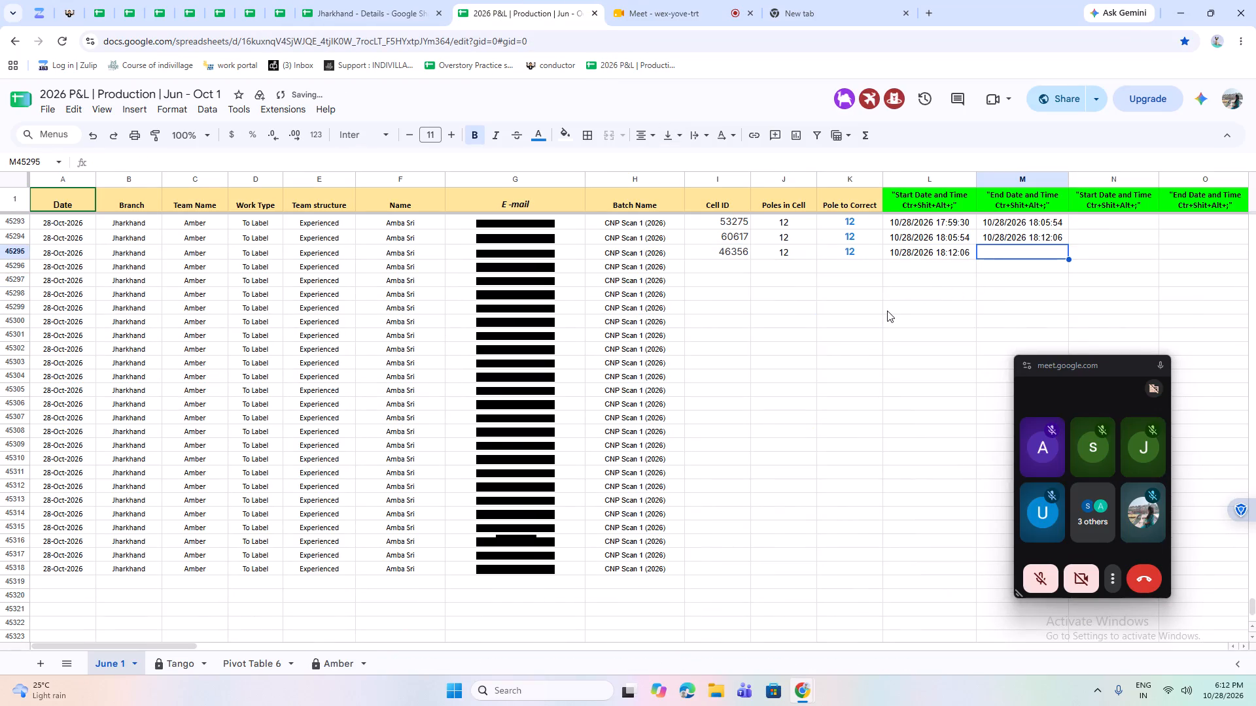
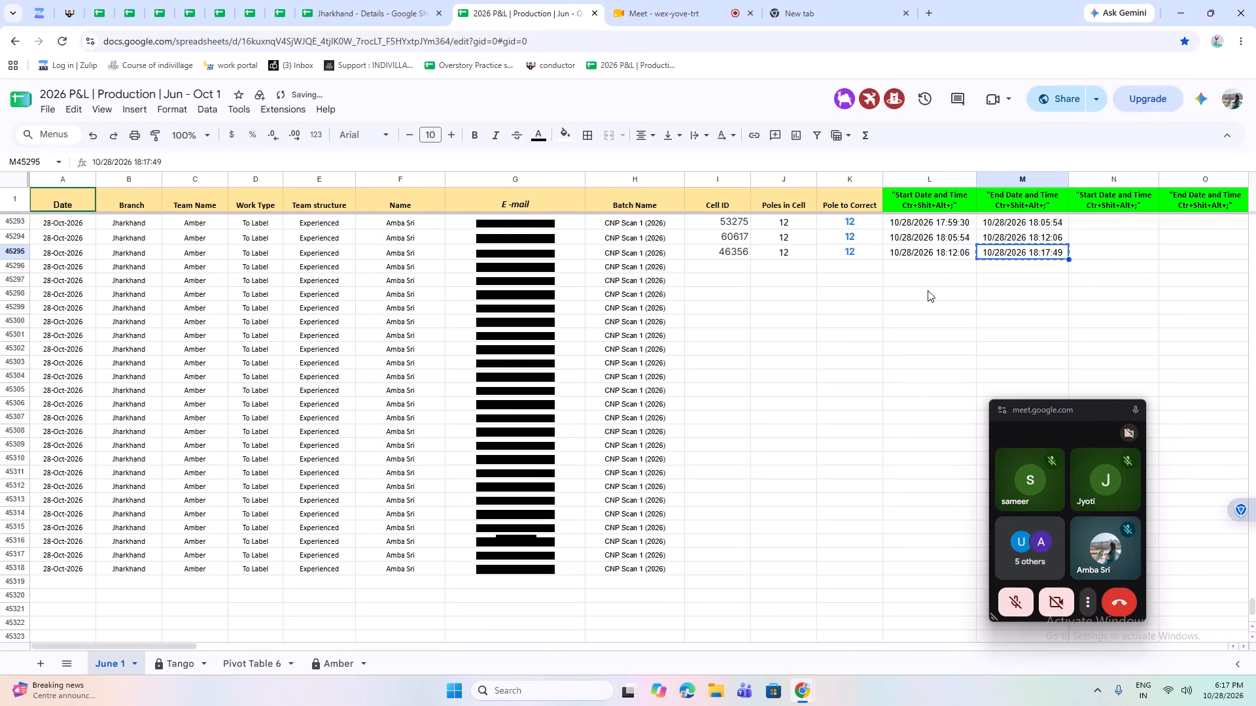
Paste the copied end time 10/28/2026 18:17:49 as the start date and time in row 45296.
left_click(938, 275)
left_click(940, 268)
key("ctrl+v")
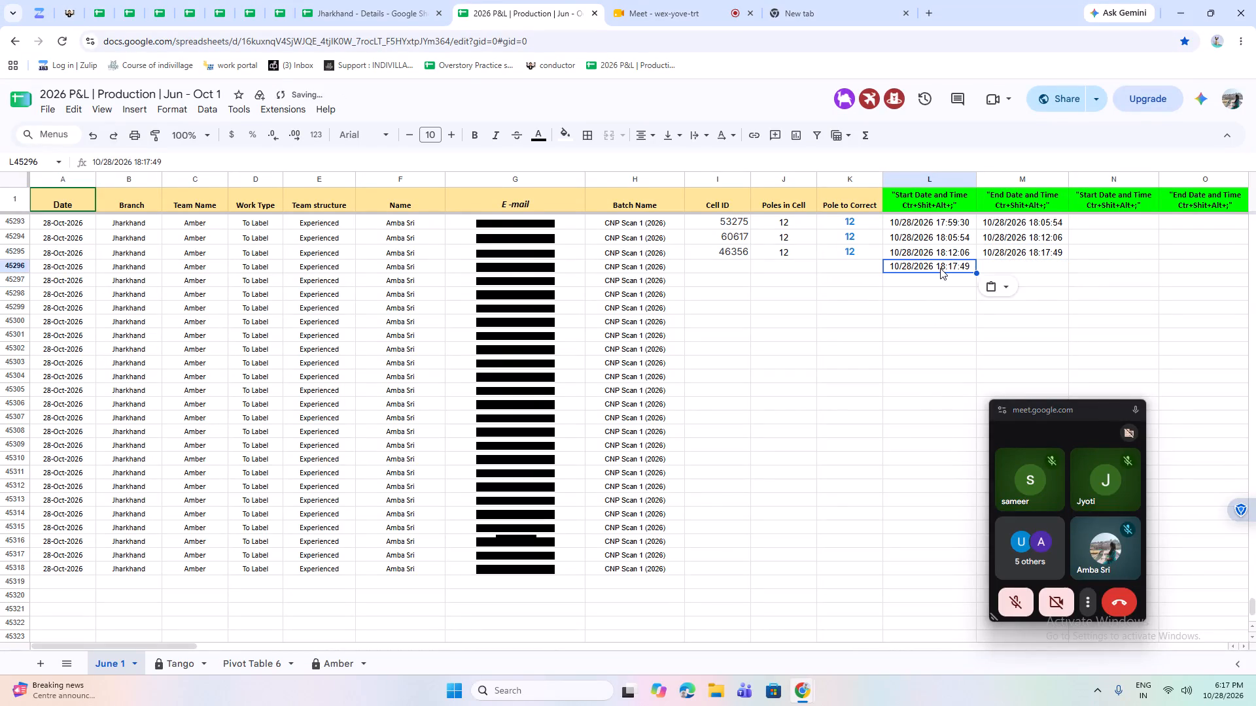
left_click(933, 311)
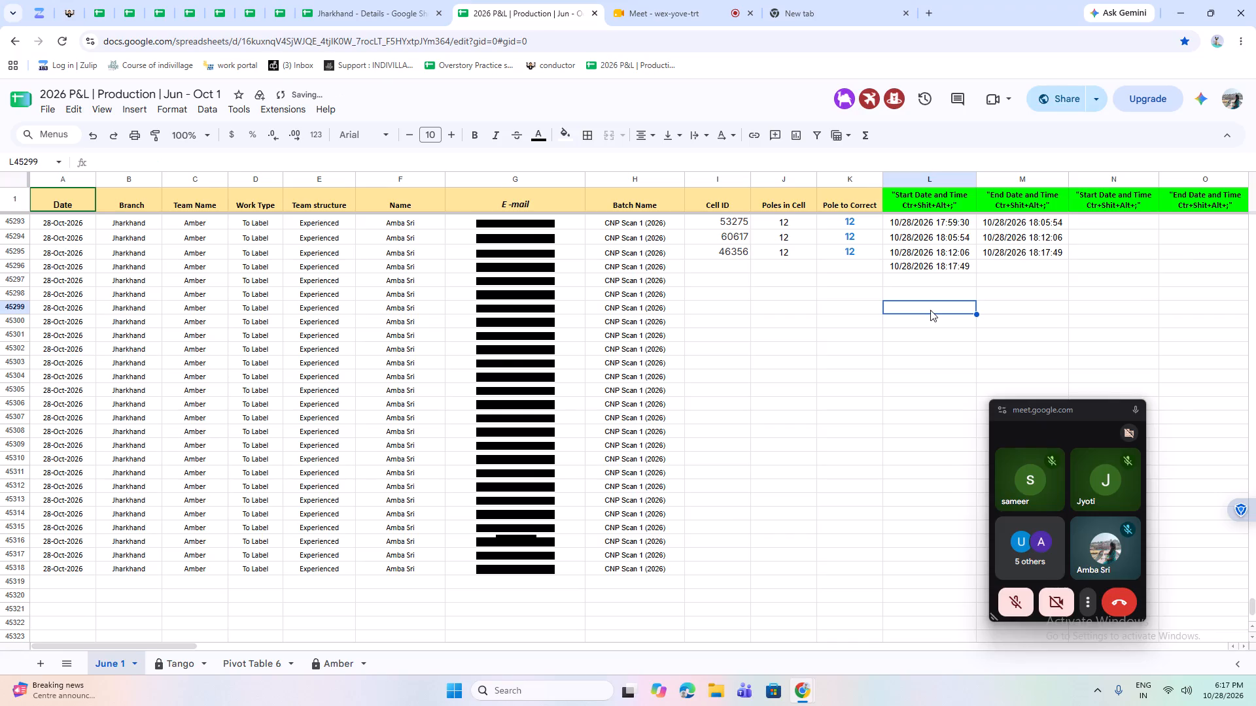
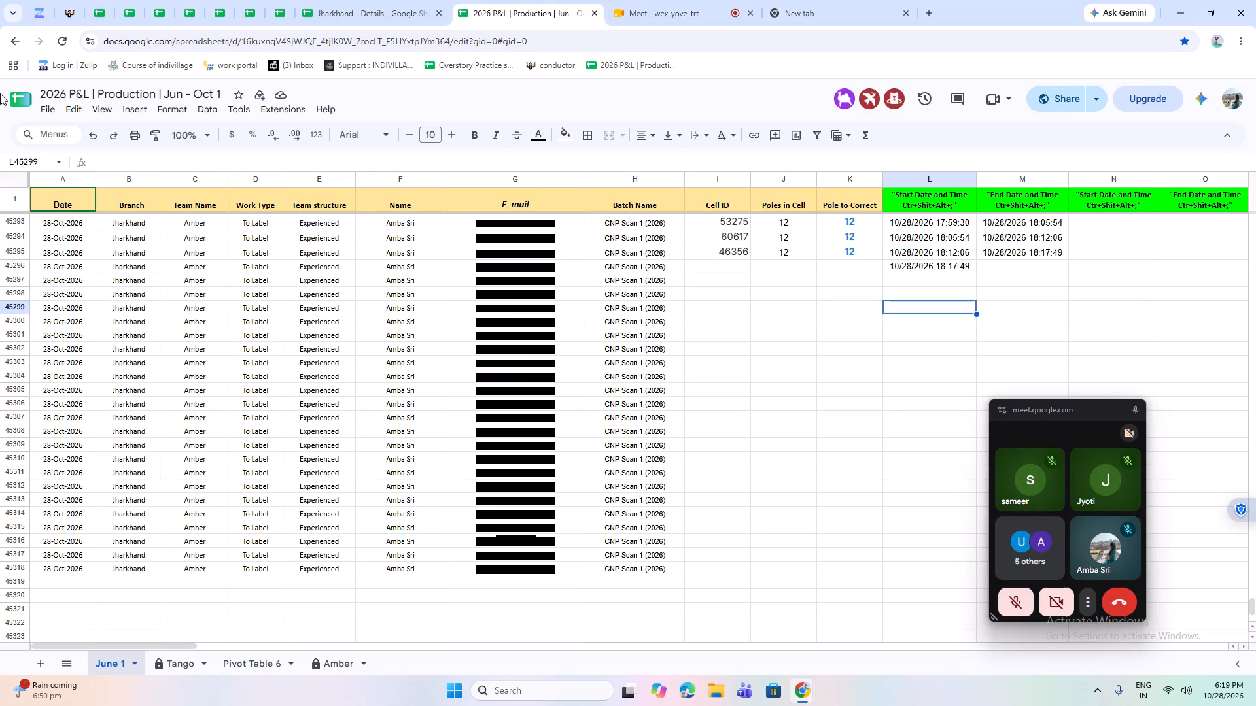
In the Jharkhand - Details sheet, copy cell ID 60175 from row 5658 and clear that ID and both of its pole counts.
left_click(69, 8)
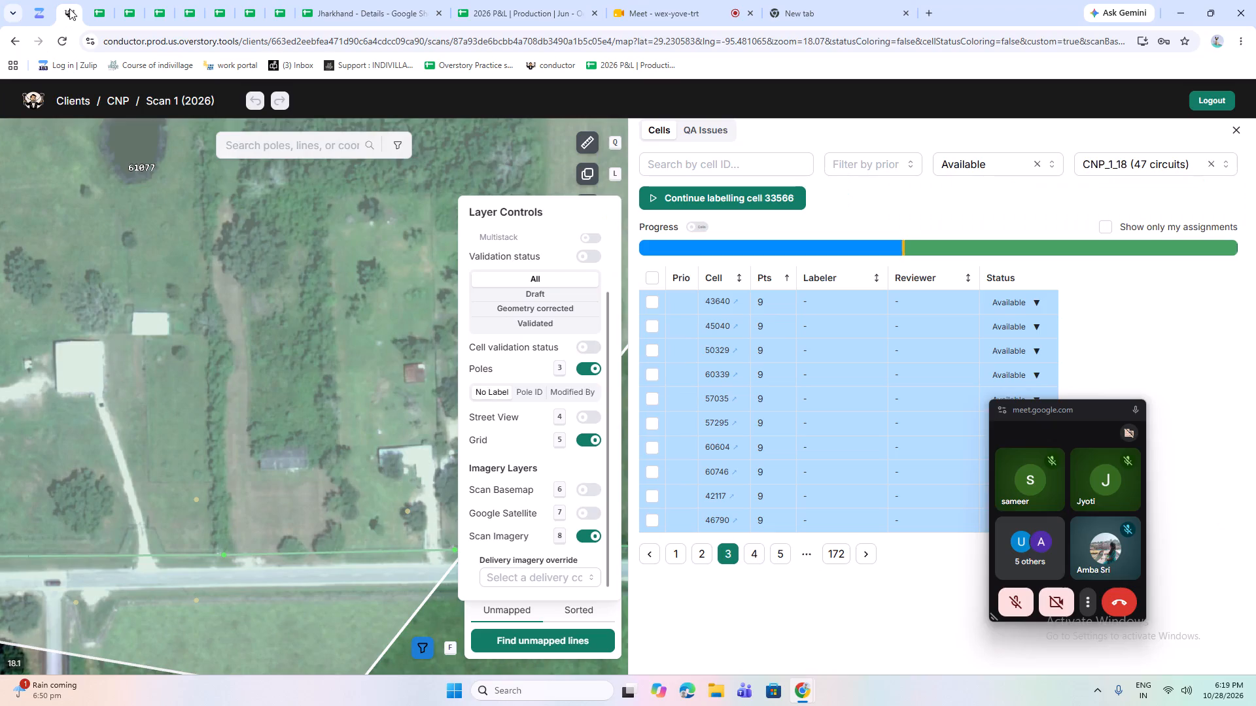
left_click(421, 1)
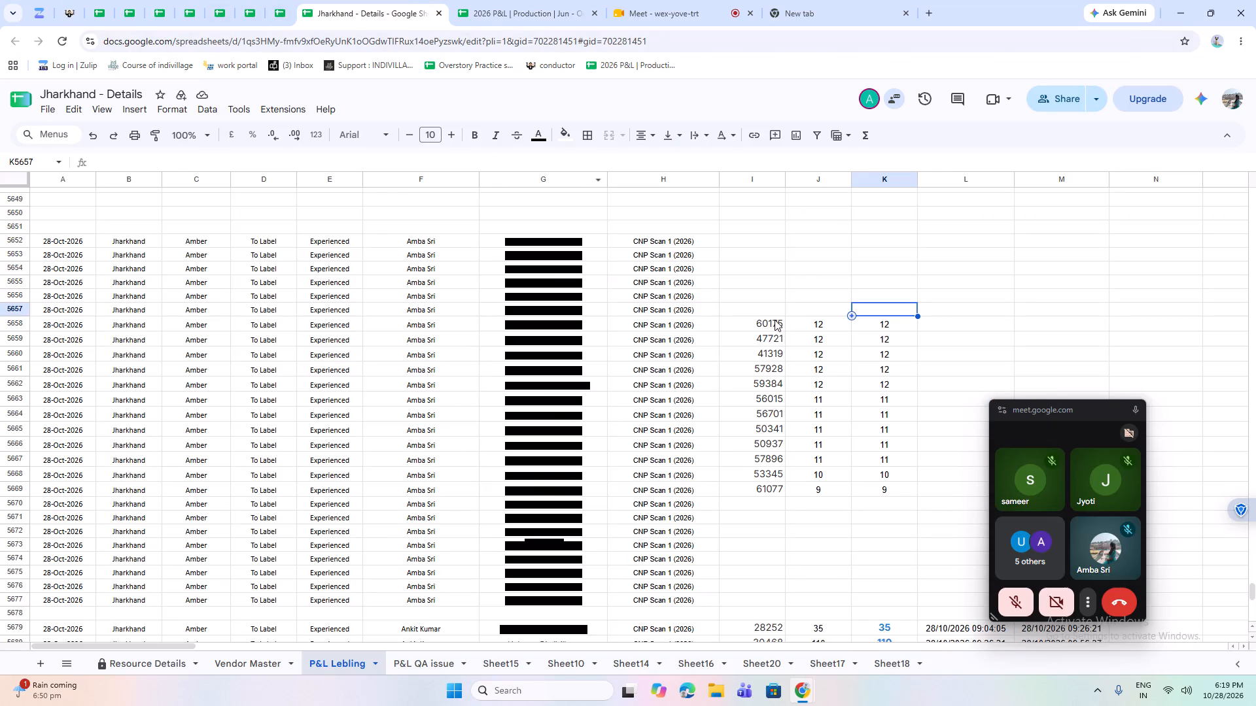
left_click(775, 320)
key("ctrl+c")
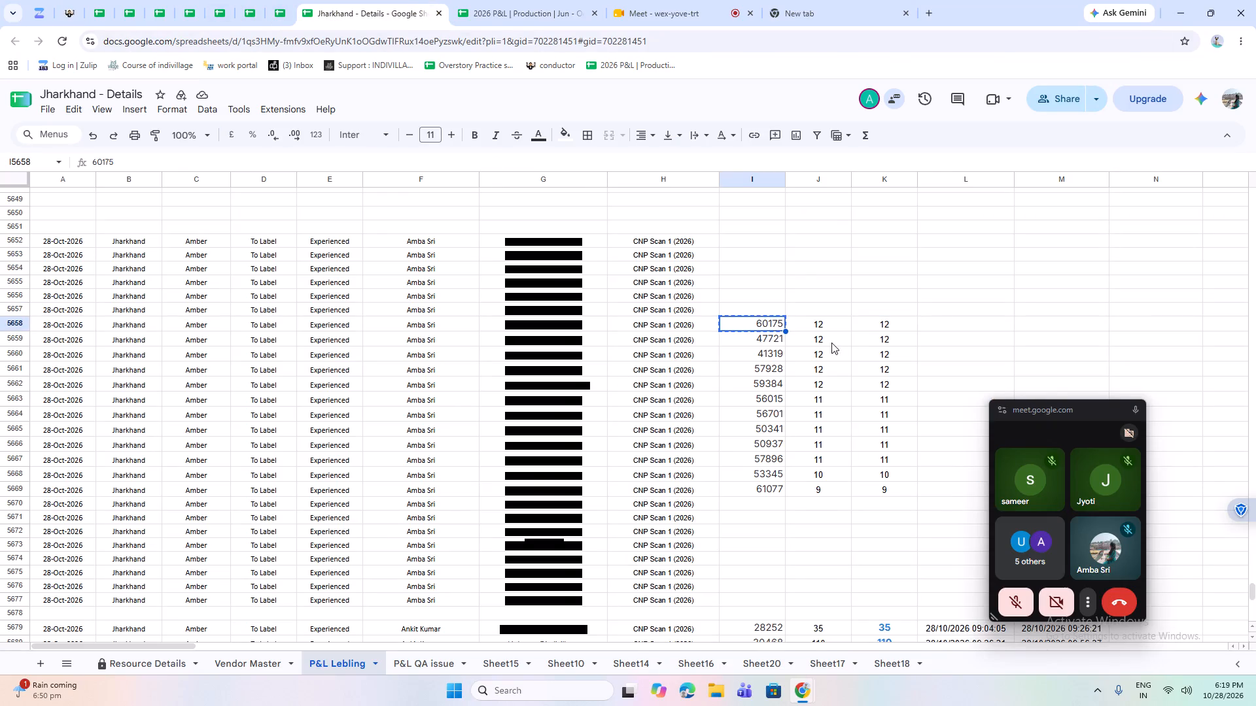
key("BackSpace")
left_click(830, 324)
key("BackSpace")
left_click(871, 324)
key("BackSpace")
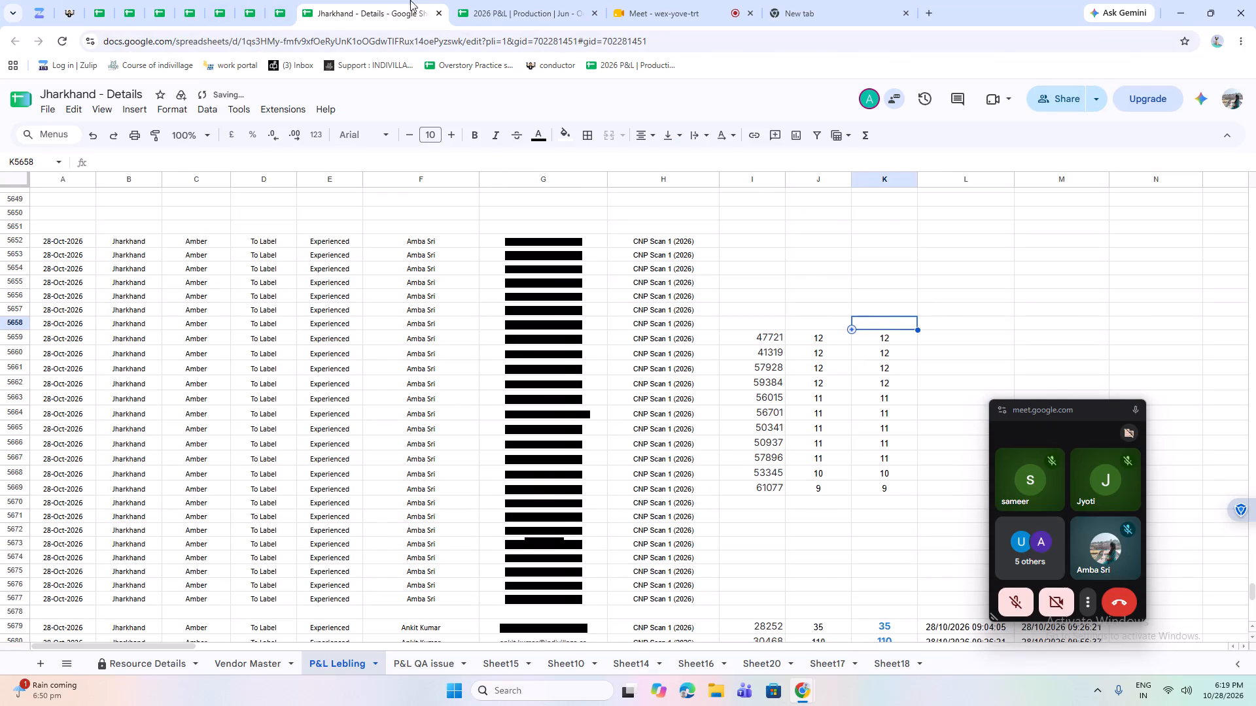
In row 45296 of the 2026 P&L Production sheet, paste cell ID 60175 and enter 12 poles in cell and 12 poles to correct.
left_click(468, 8)
left_click(720, 263)
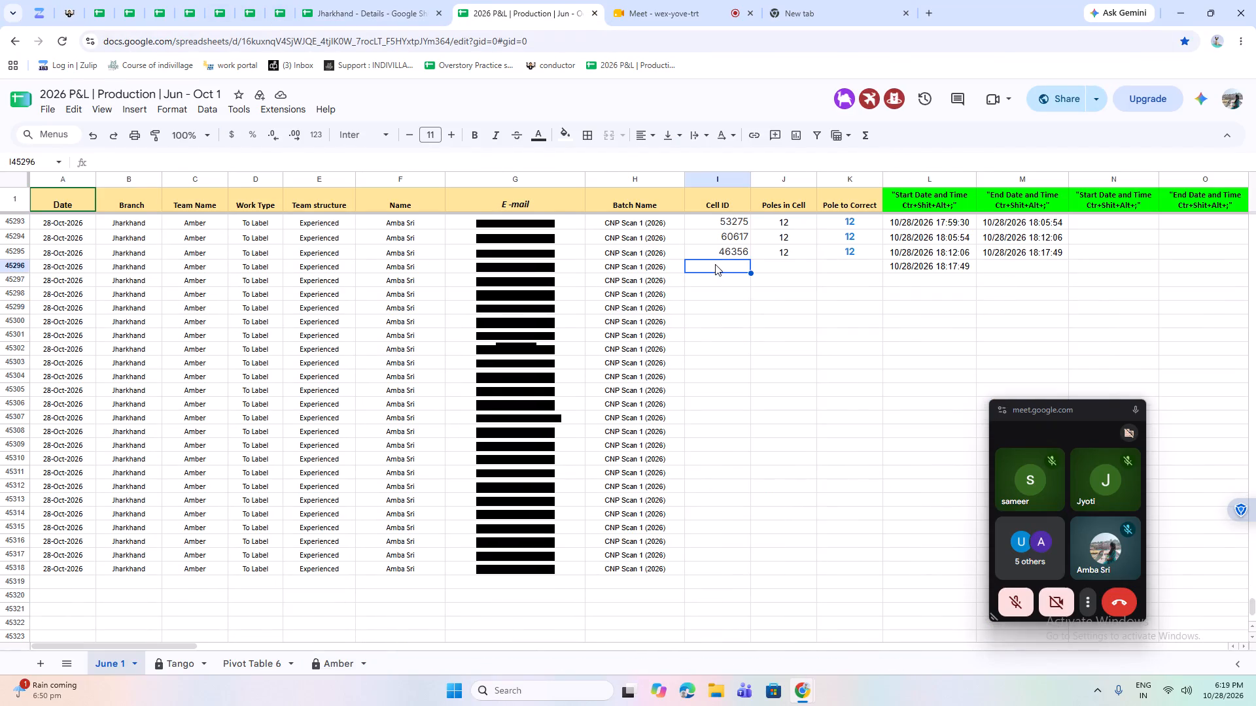
key("ctrl+v")
left_click(770, 274)
type("12")
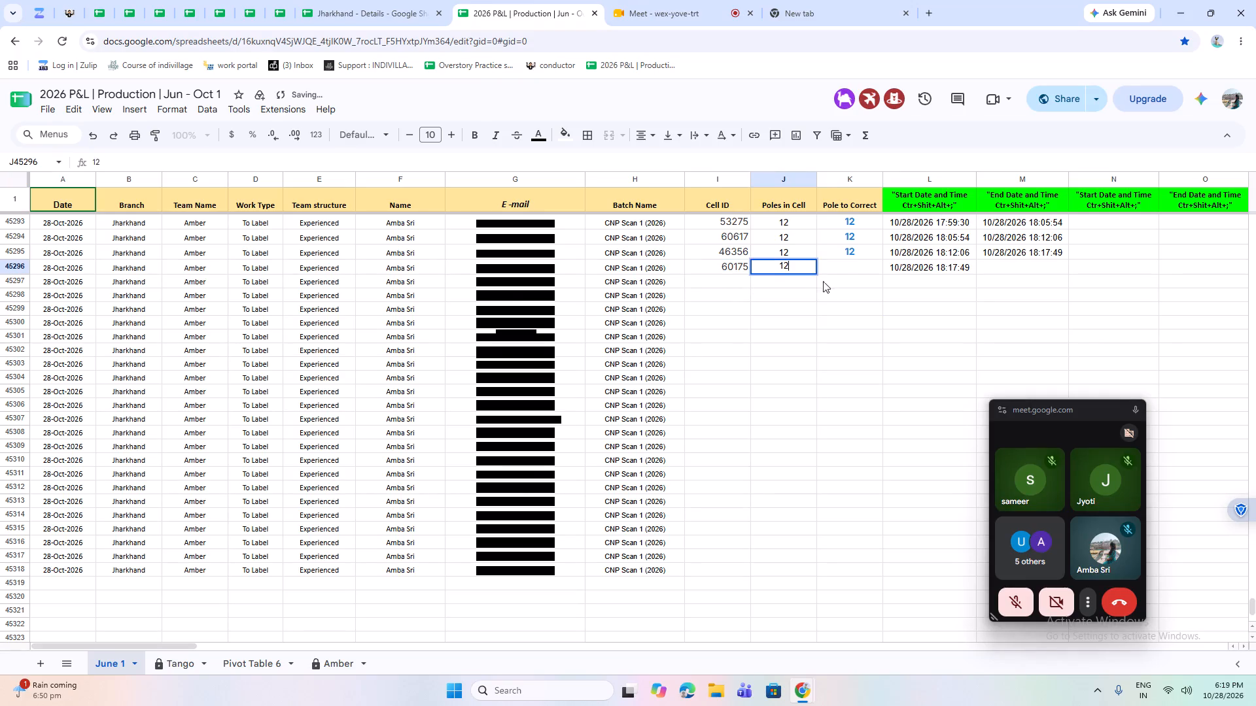
left_click(856, 272)
key("1")
key("2")
left_click(856, 297)
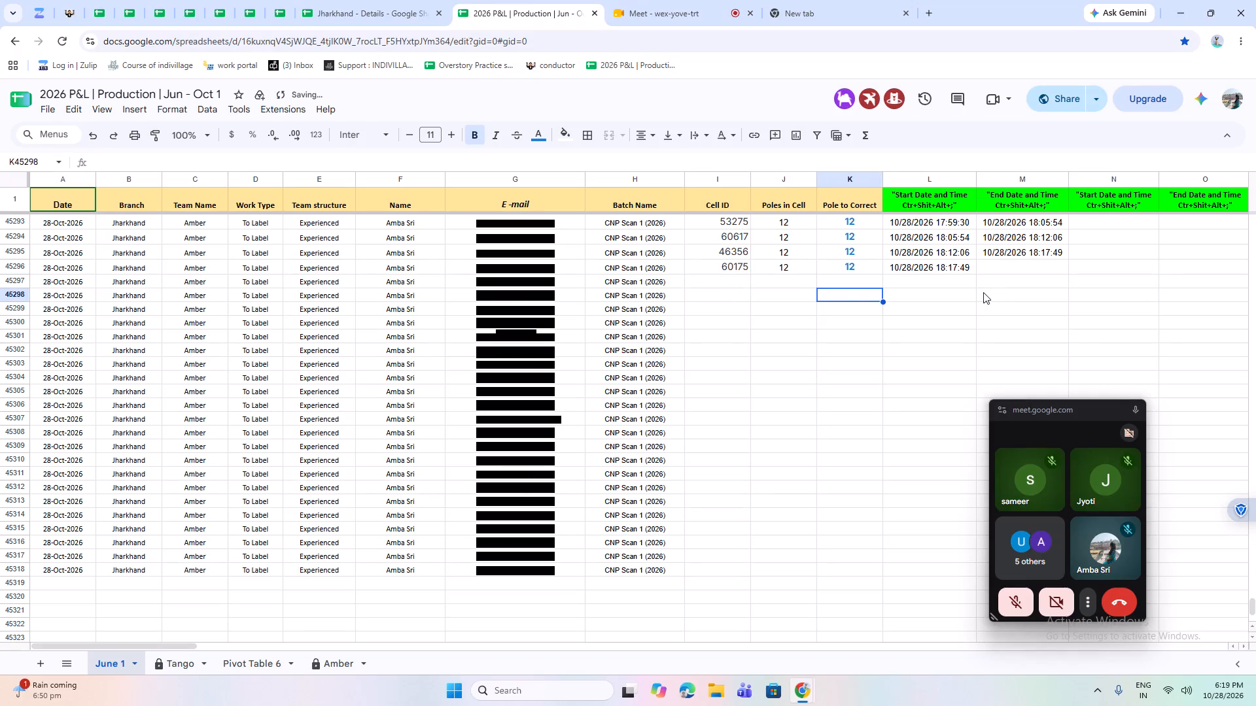
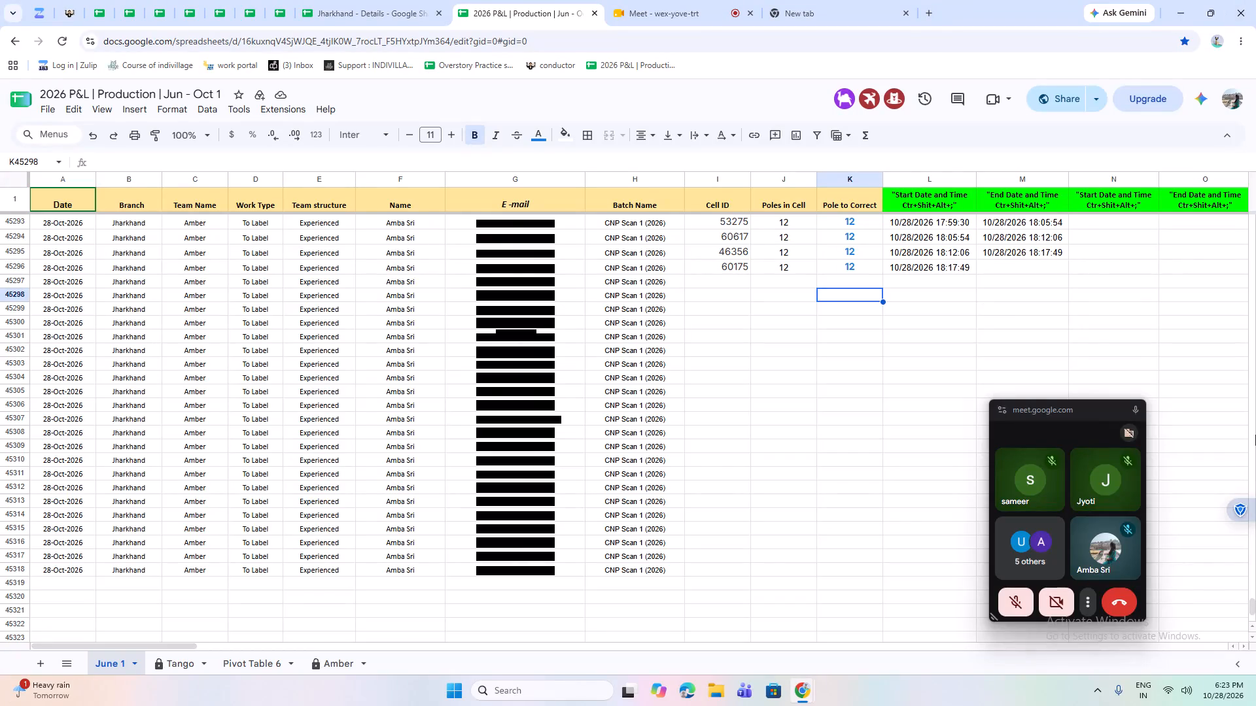
Stamp the current date and time as row 45296's end time and copy it as row 45297's start time.
left_click(991, 261)
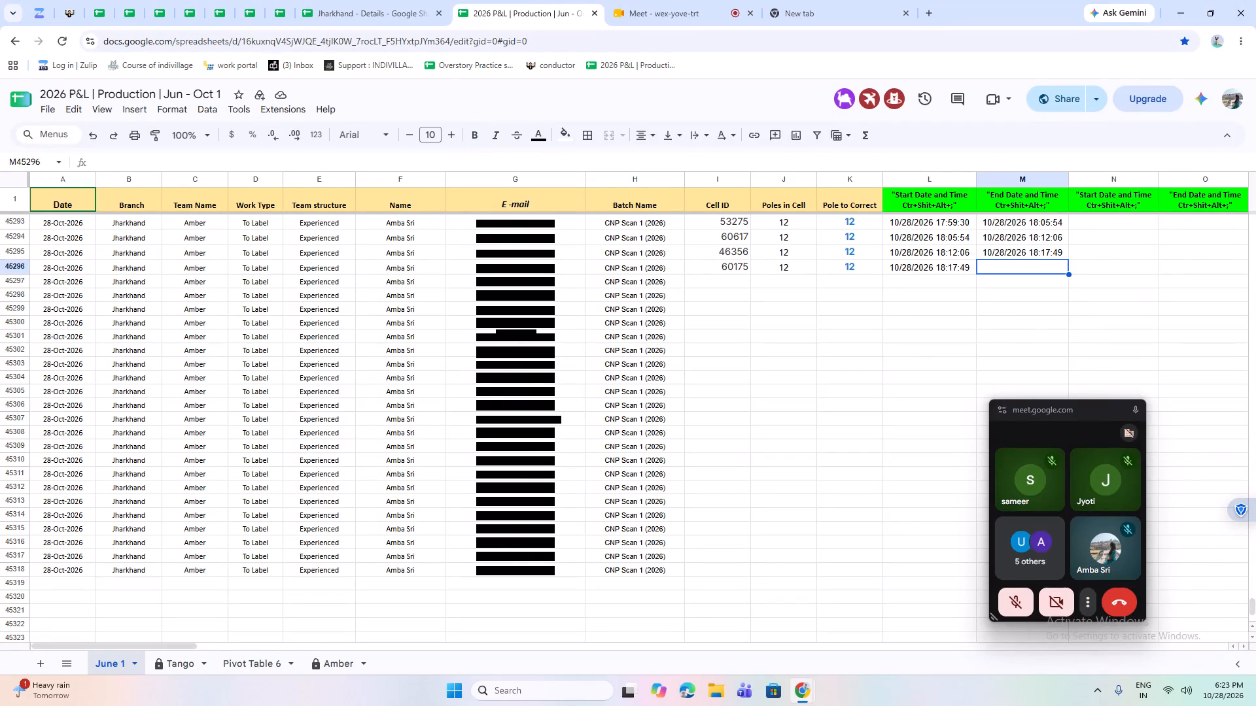
key("ctrl+alt+shift+semicolon")
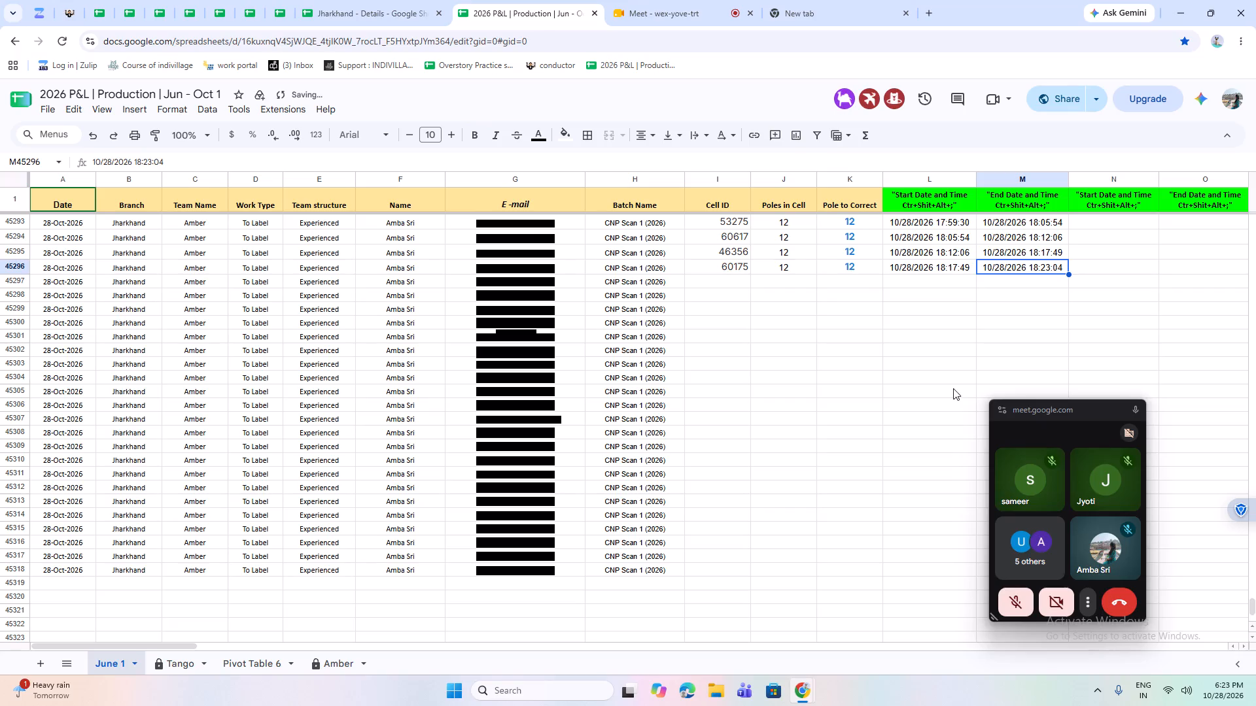
key("ctrl+c")
left_click(933, 279)
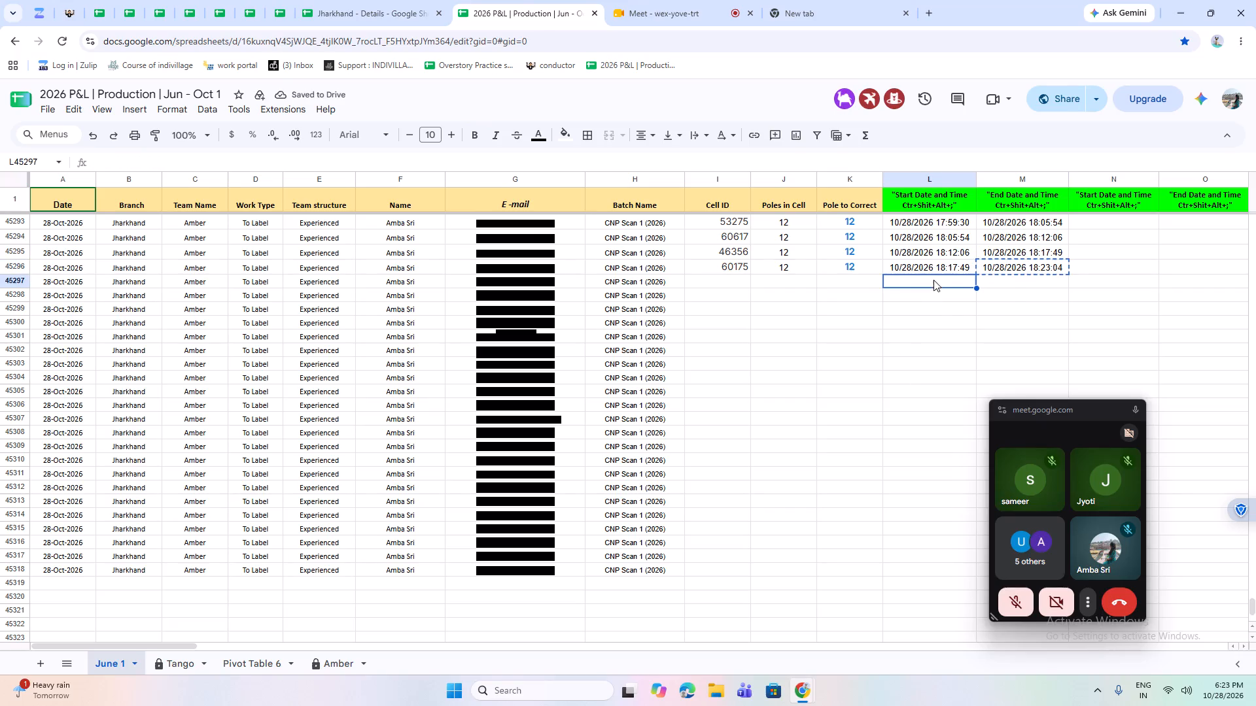
key("ctrl+v")
In the Jharkhand - Details sheet, copy cell ID 47721 from row 5659 and clear that ID and both of its pole counts.
left_click(367, 12)
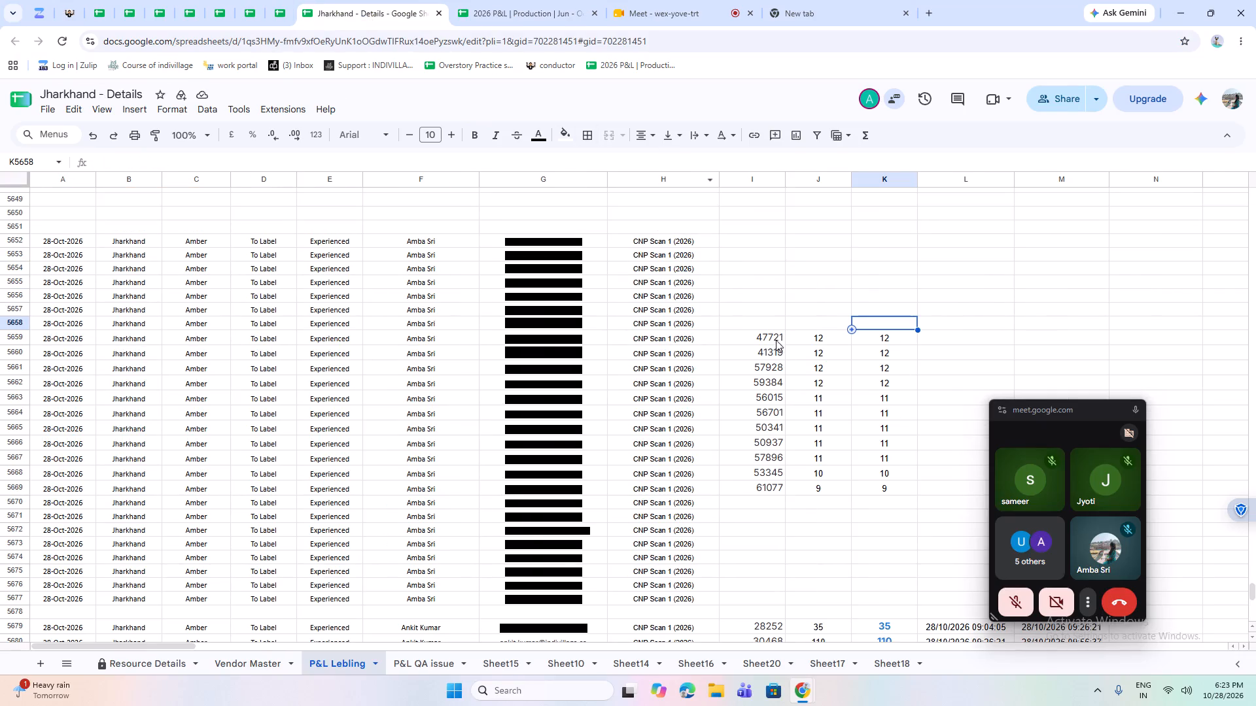
left_click(775, 339)
key("ctrl+c")
left_click(823, 340)
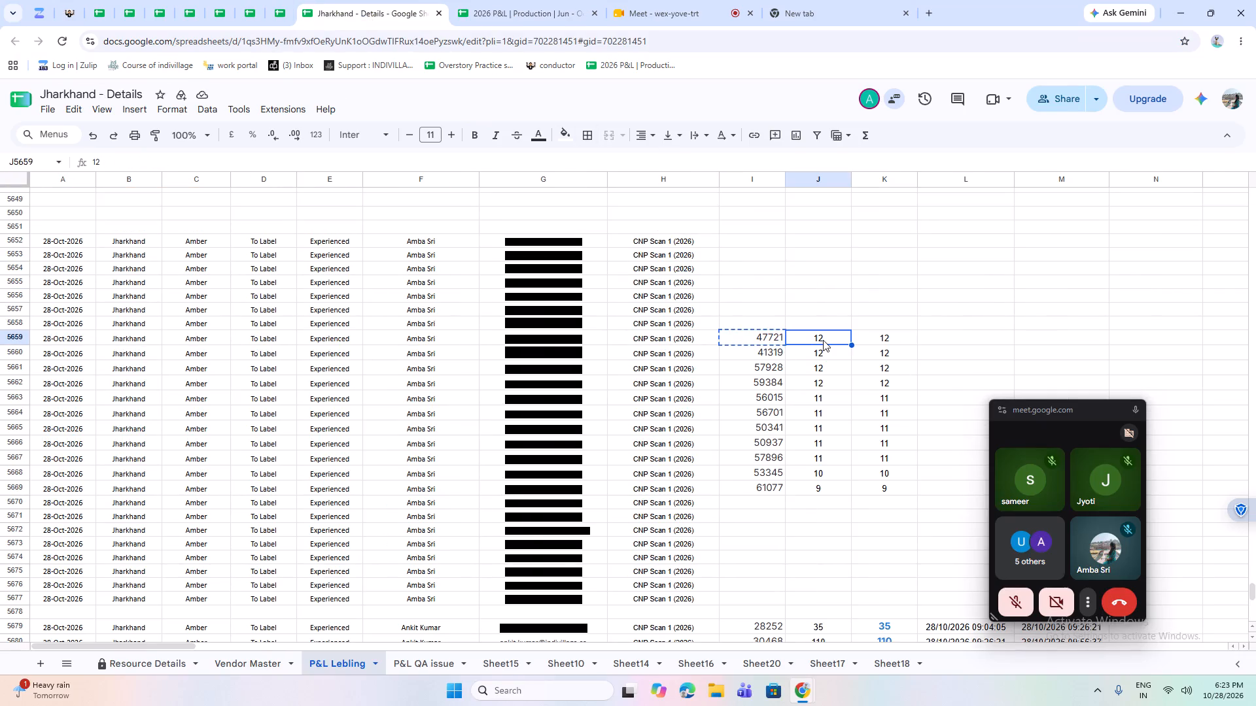
key("BackSpace")
left_click(880, 335)
key("BackSpace")
left_click(776, 334)
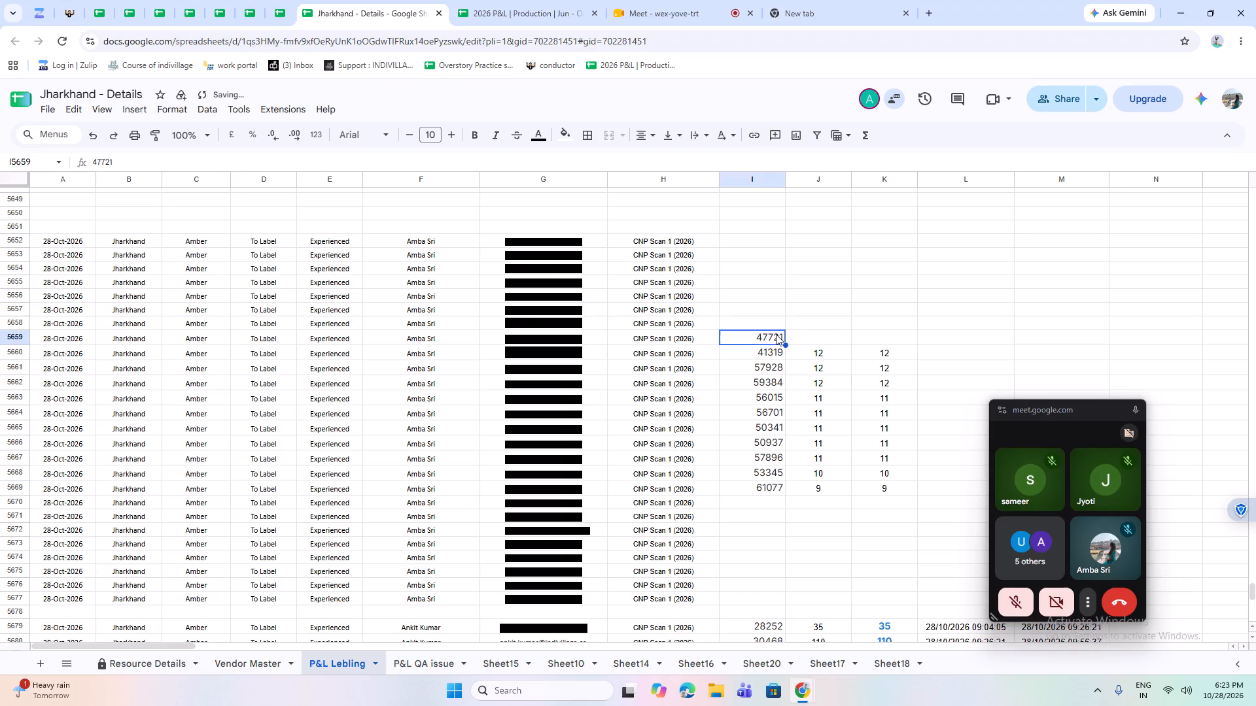
key("BackSpace")
In row 45297 of the 2026 P&L Production sheet, paste cell ID 47721 and enter 12 poles in cell and 12 poles to correct.
left_click(546, 10)
left_click(735, 286)
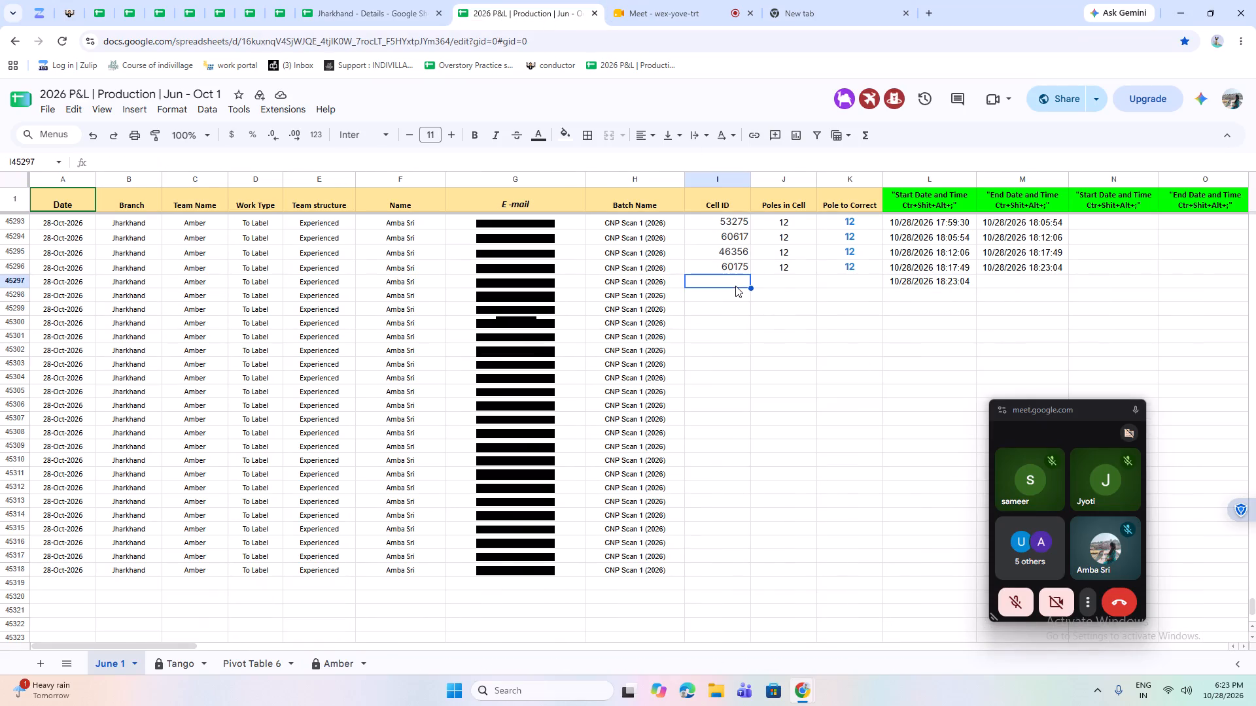
key("ctrl+v")
left_click(787, 280)
type("12")
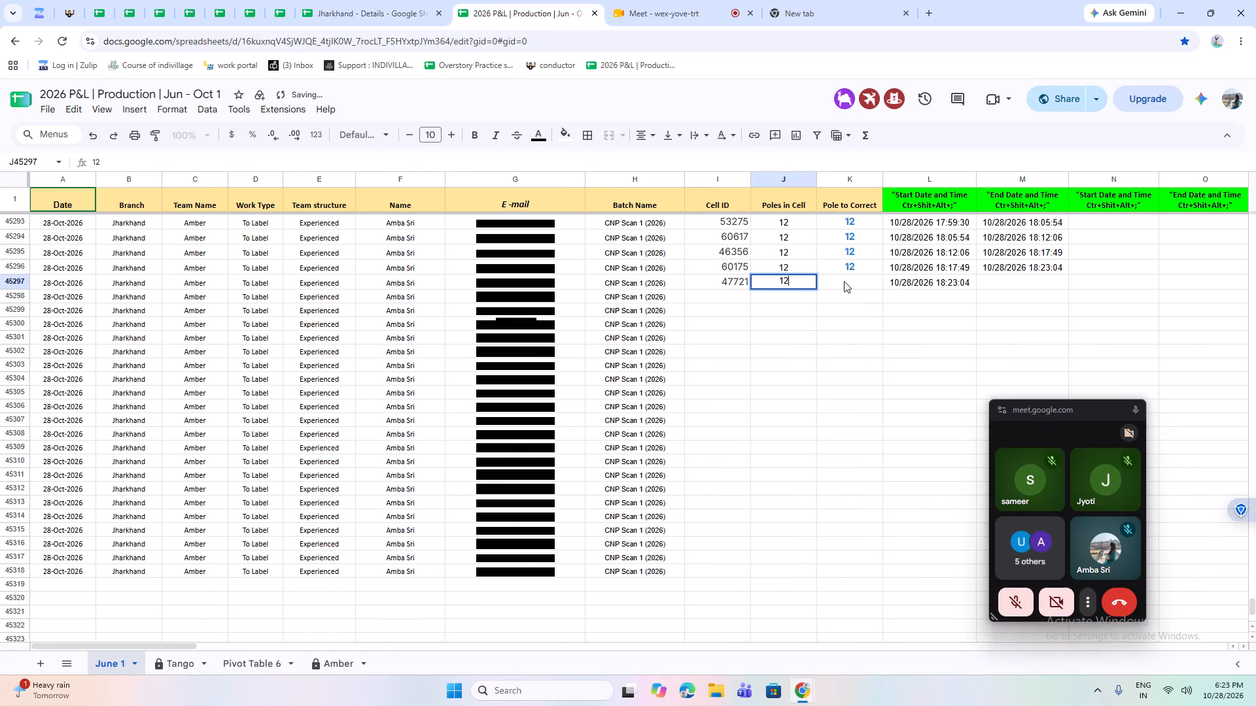
left_click(844, 281)
type("12")
left_click(848, 311)
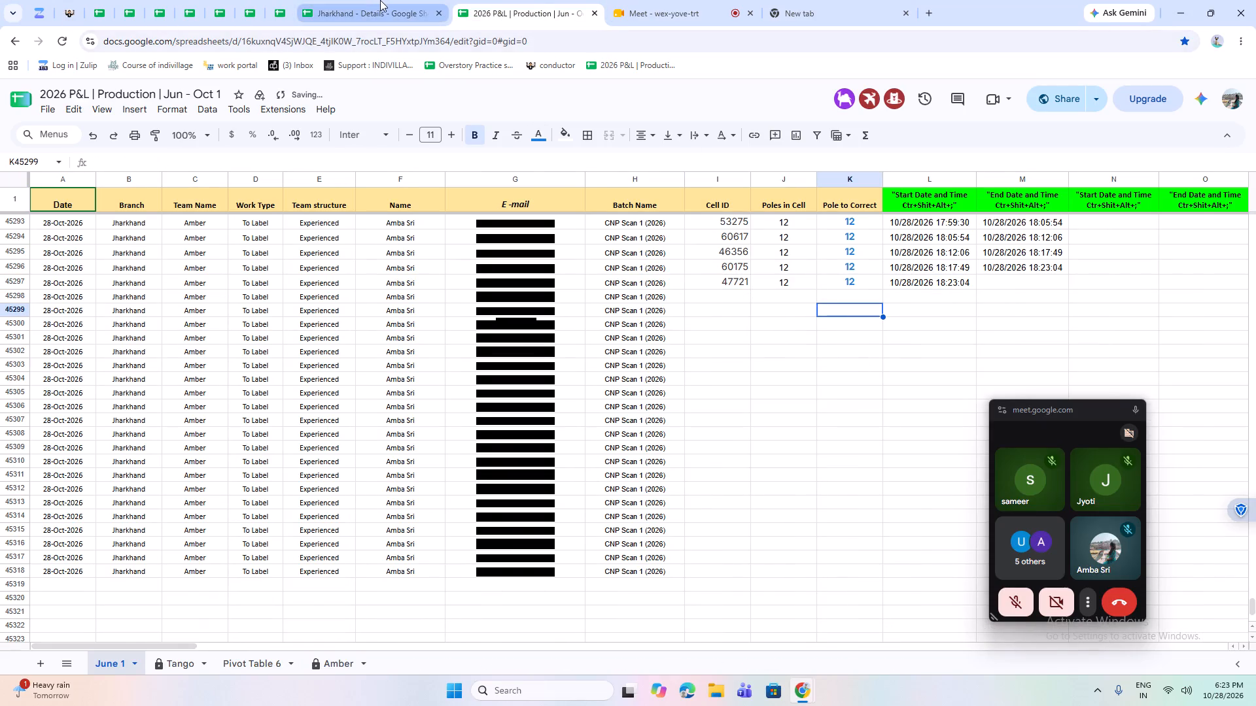
Copy cell ID 41319 from row 5660 of Jharkhand - Details into row 45298 of 2026 P&L Production, with 12 poles in cell and 12 to correct.
left_click(379, 0)
left_click(773, 343)
left_click(773, 354)
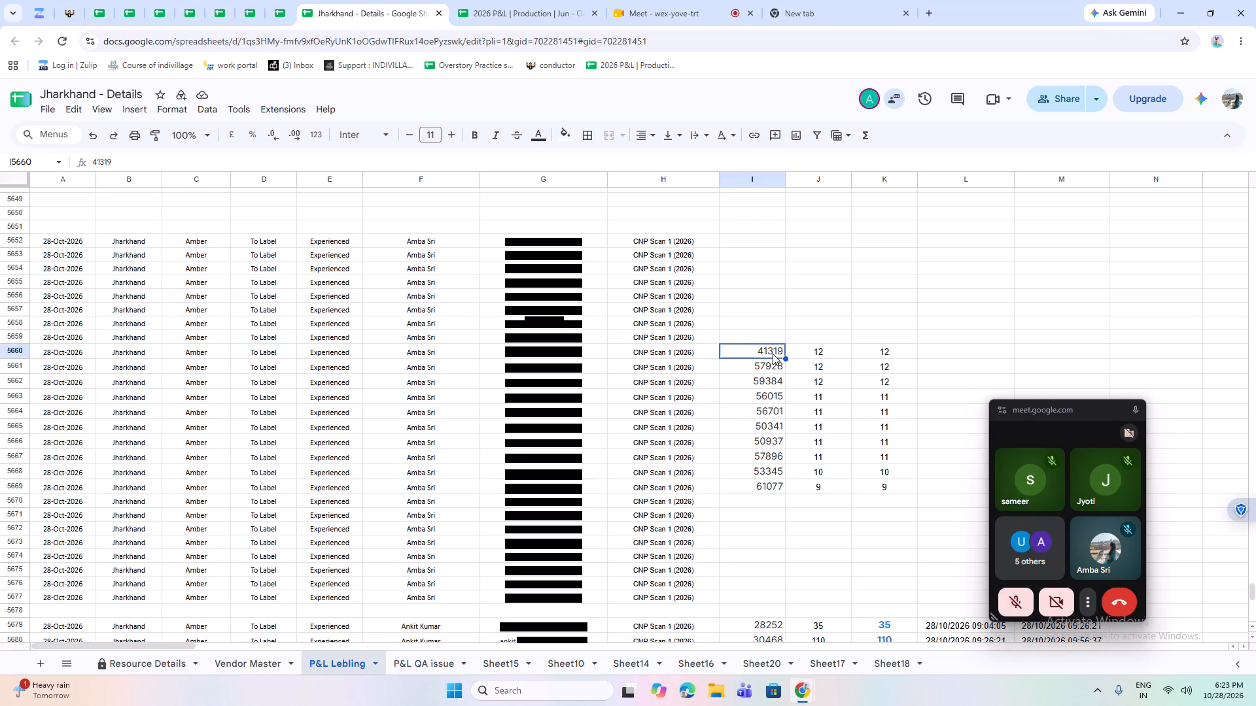
left_click(958, 354)
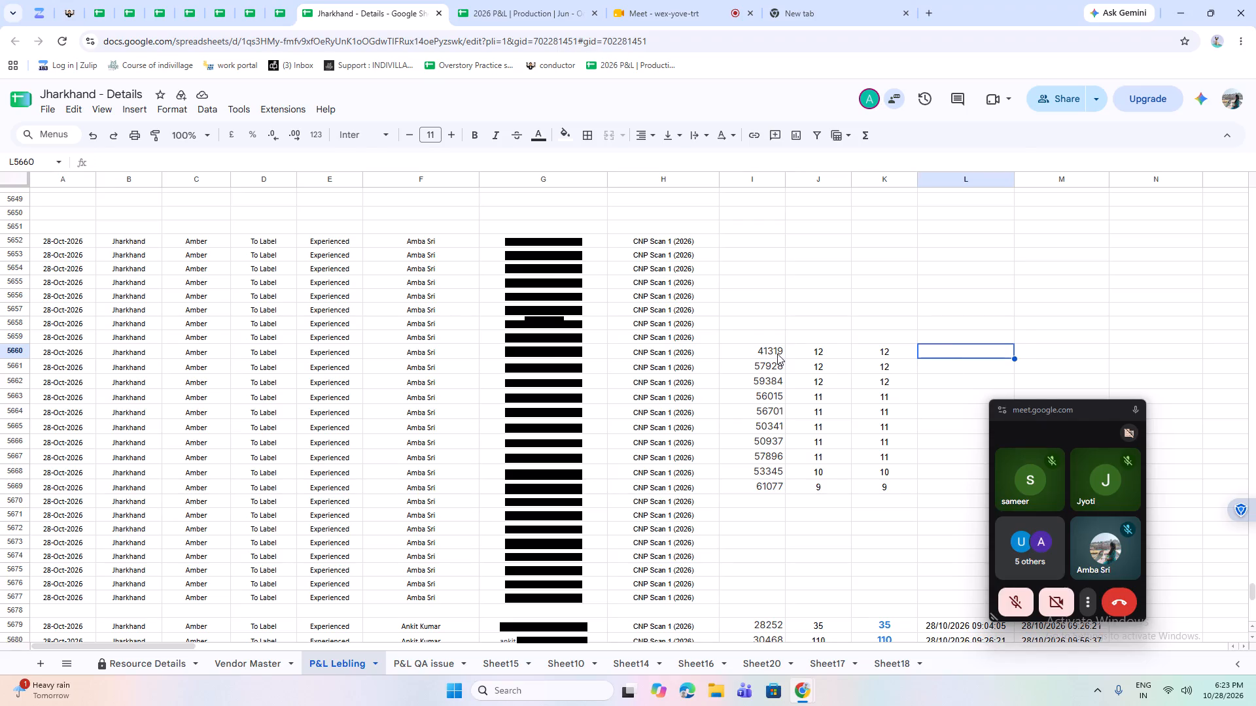
left_click(777, 354)
key("ctrl+c")
left_click(524, 10)
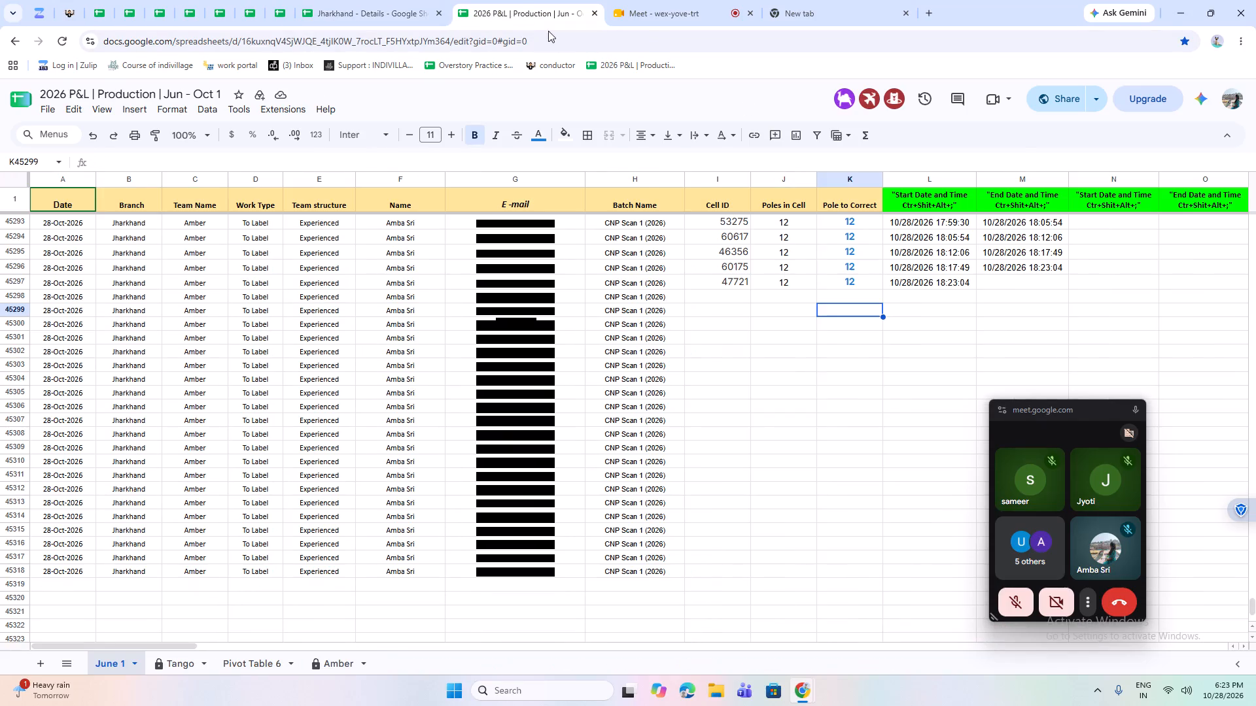
left_click(735, 298)
key("ctrl+v")
left_click(782, 298)
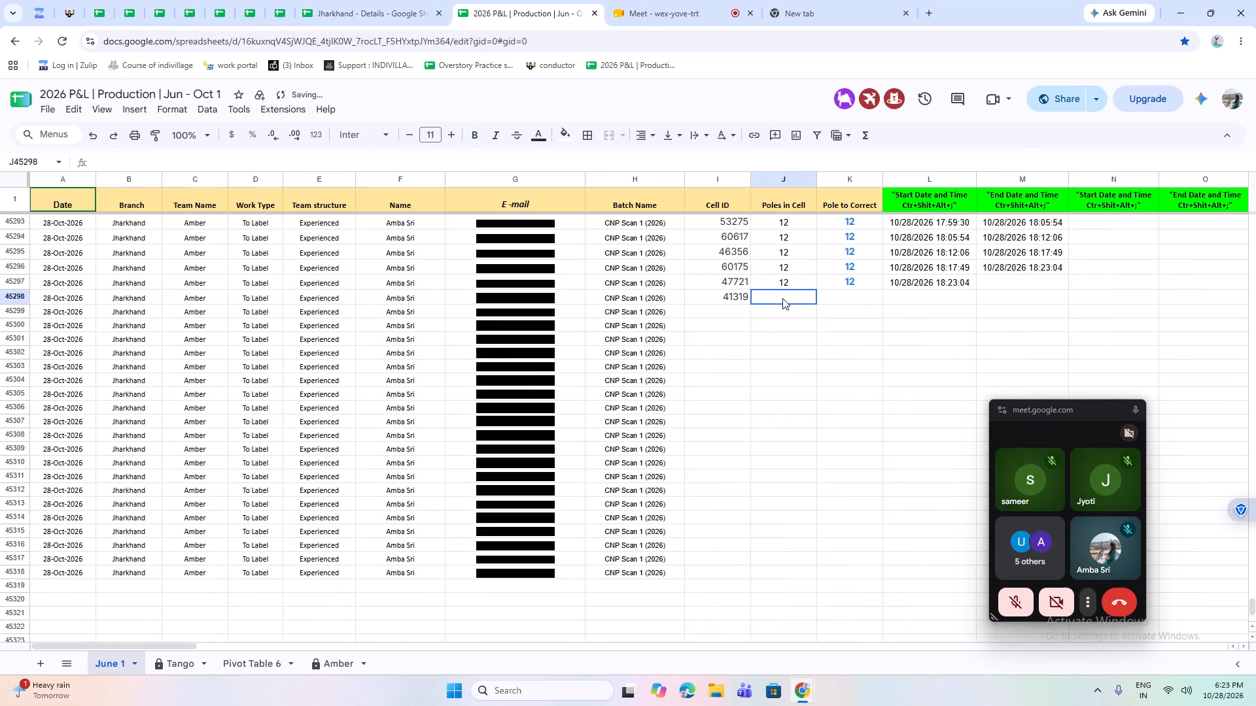
type("12")
left_click(862, 305)
key("1")
key("2")
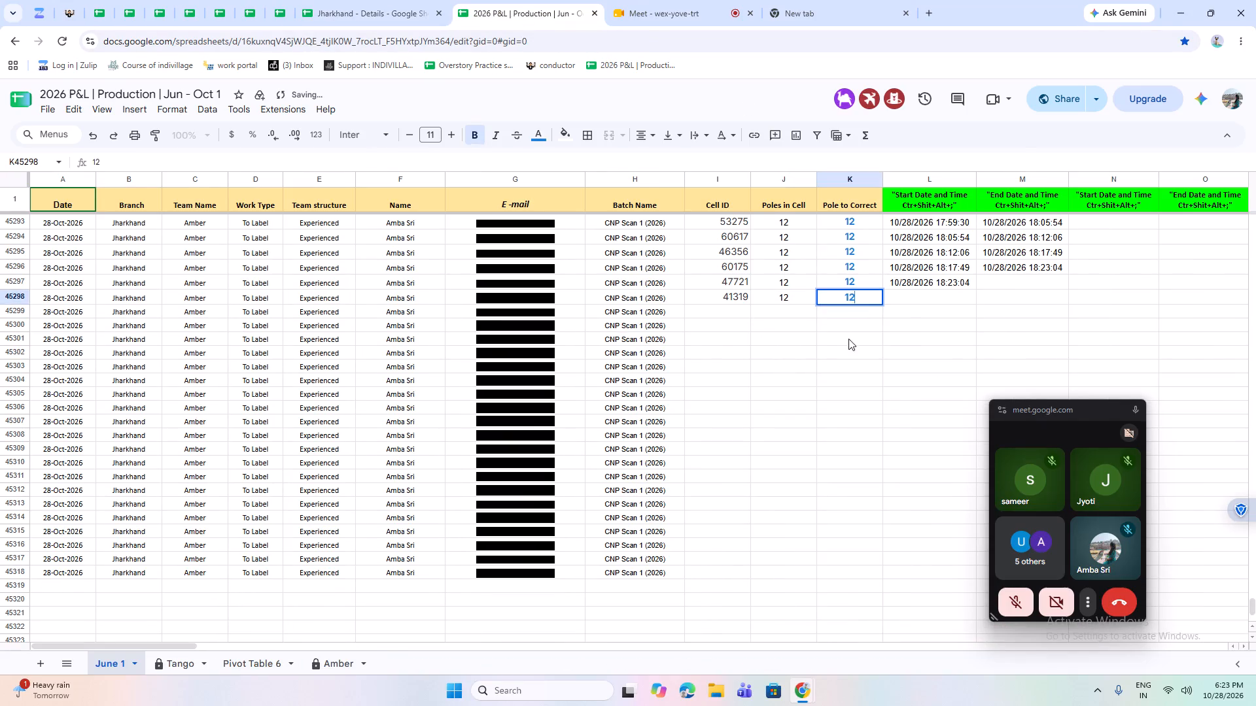
In the Jharkhand - Details sheet, clear cell ID 41319 and both of its pole counts from row 5660.
left_click(363, 12)
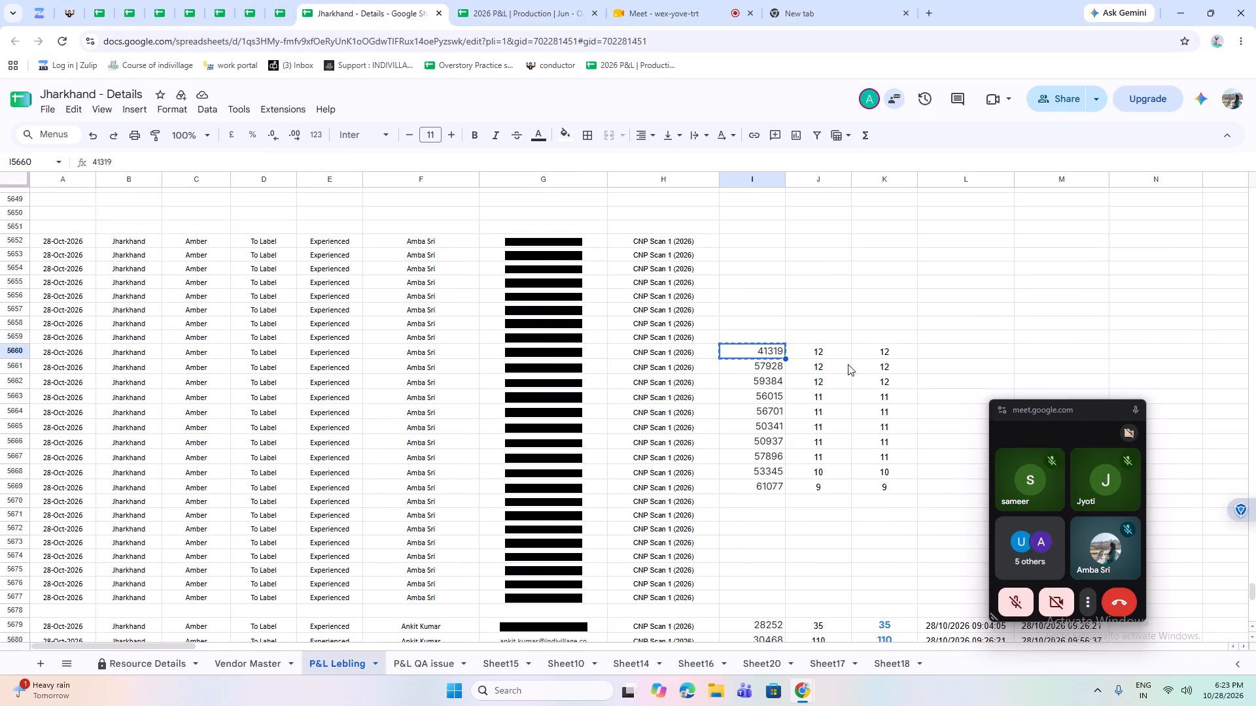
key("BackSpace")
left_click(847, 353)
key("BackSpace")
left_click(877, 350)
key("BackSpace")
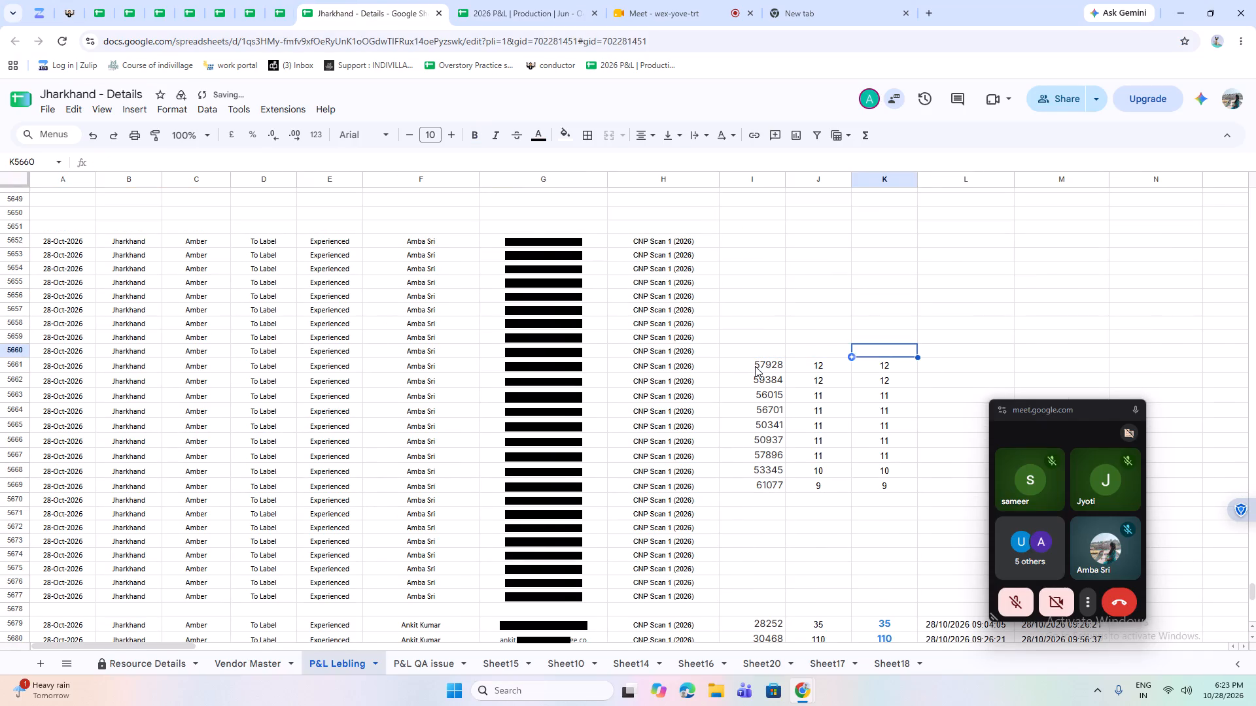
Copy cell ID 57928 from row 5661 into row 45299 of 2026 P&L Production, with 12 poles in cell and 12 to correct.
left_click(755, 366)
key("ctrl+c")
left_click(548, 0)
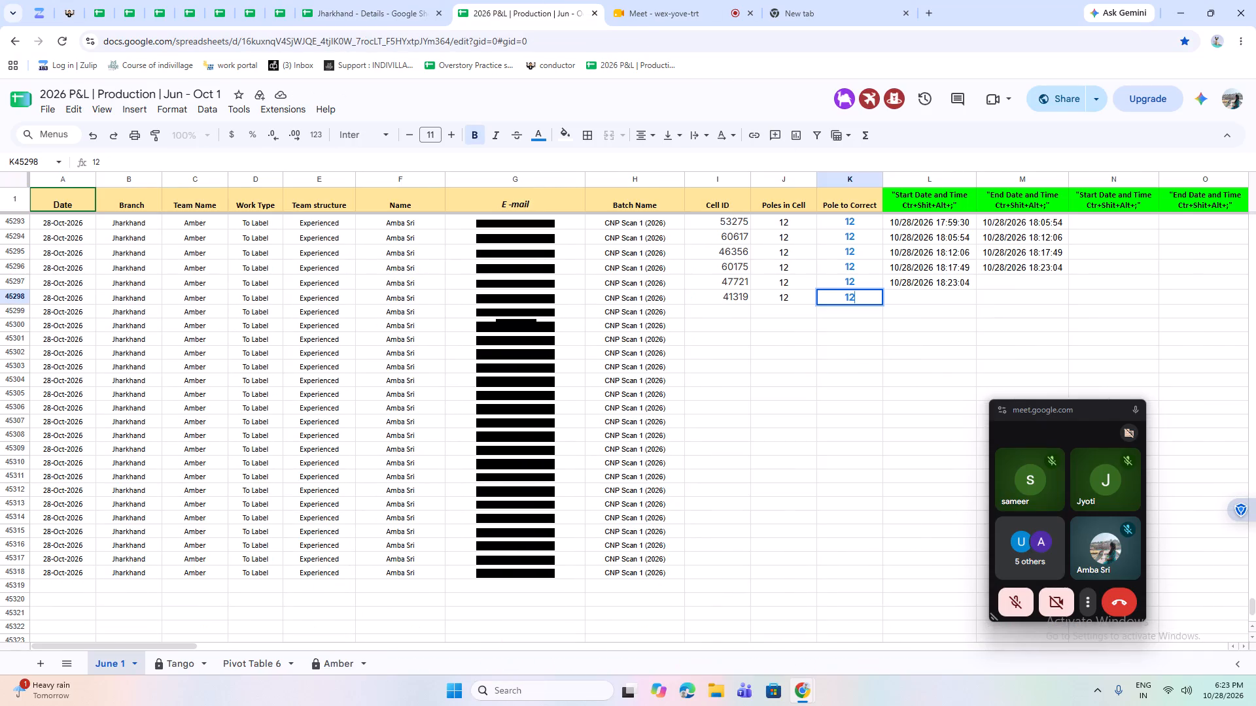
left_click(718, 309)
key("ctrl+v")
left_click(767, 312)
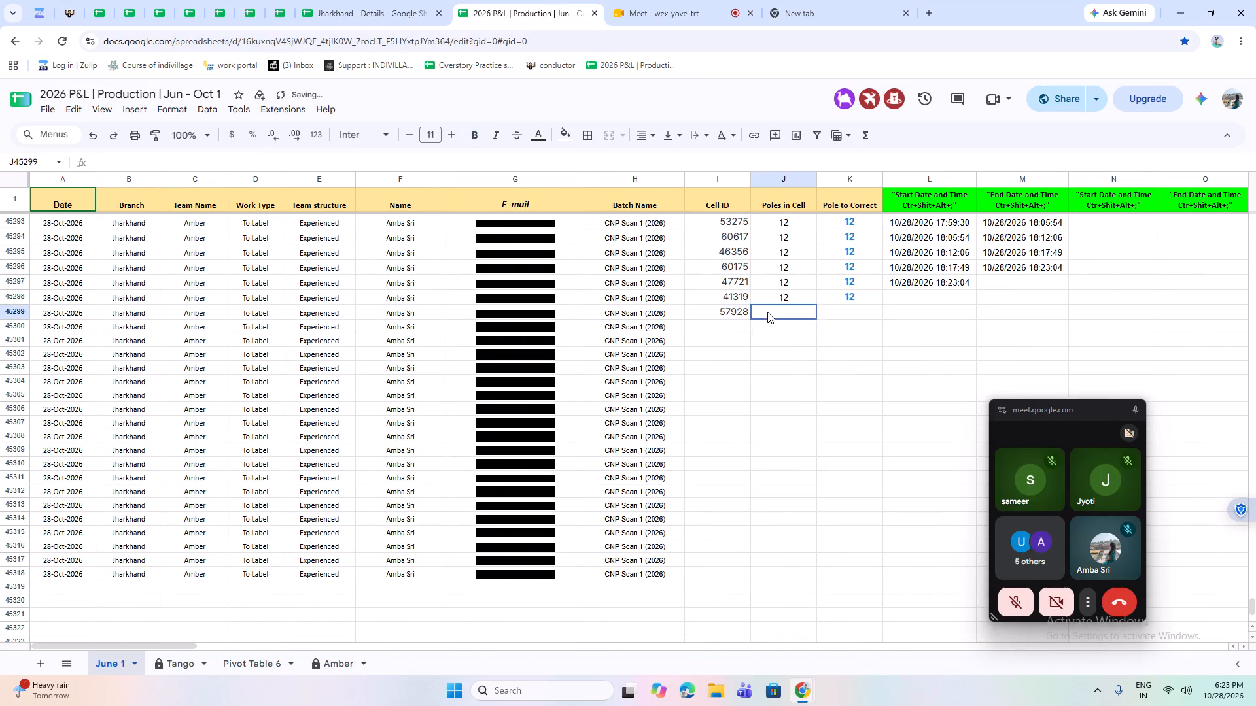
type("12")
left_click(840, 310)
key("1")
key("2")
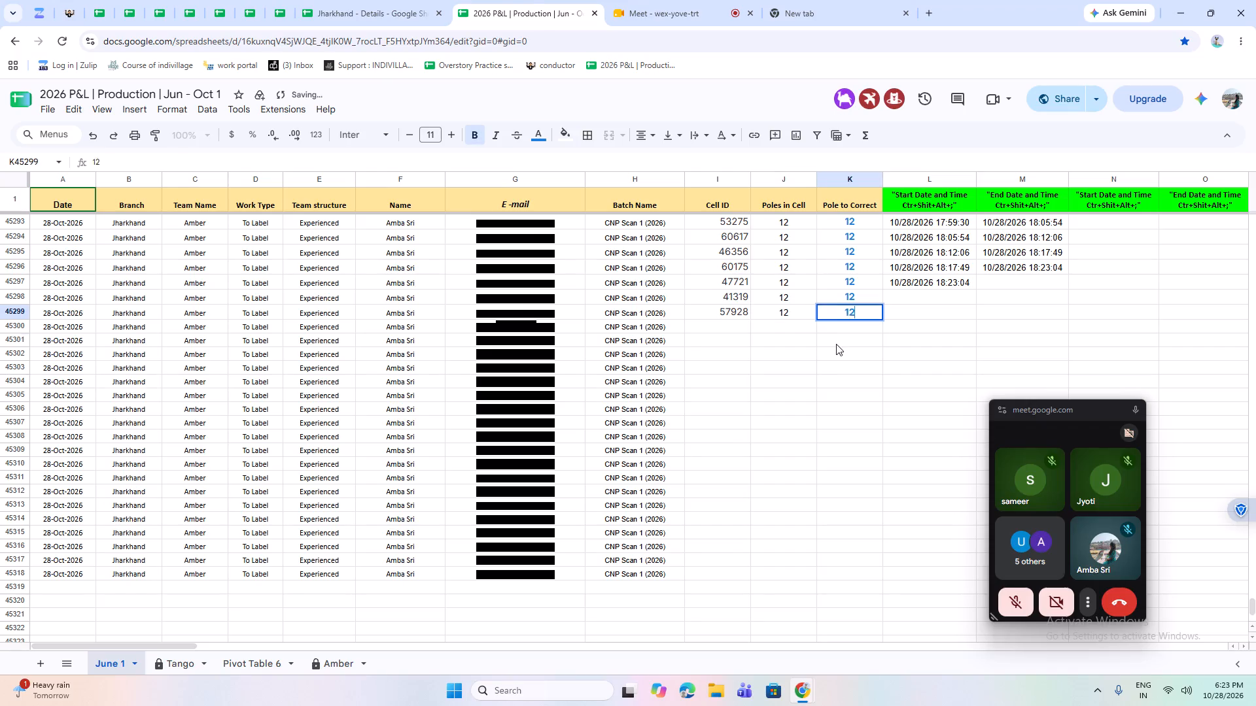
left_click(836, 344)
In the Jharkhand - Details sheet, clear cell ID 57928 and both of its pole counts from row 5661.
left_click(392, 10)
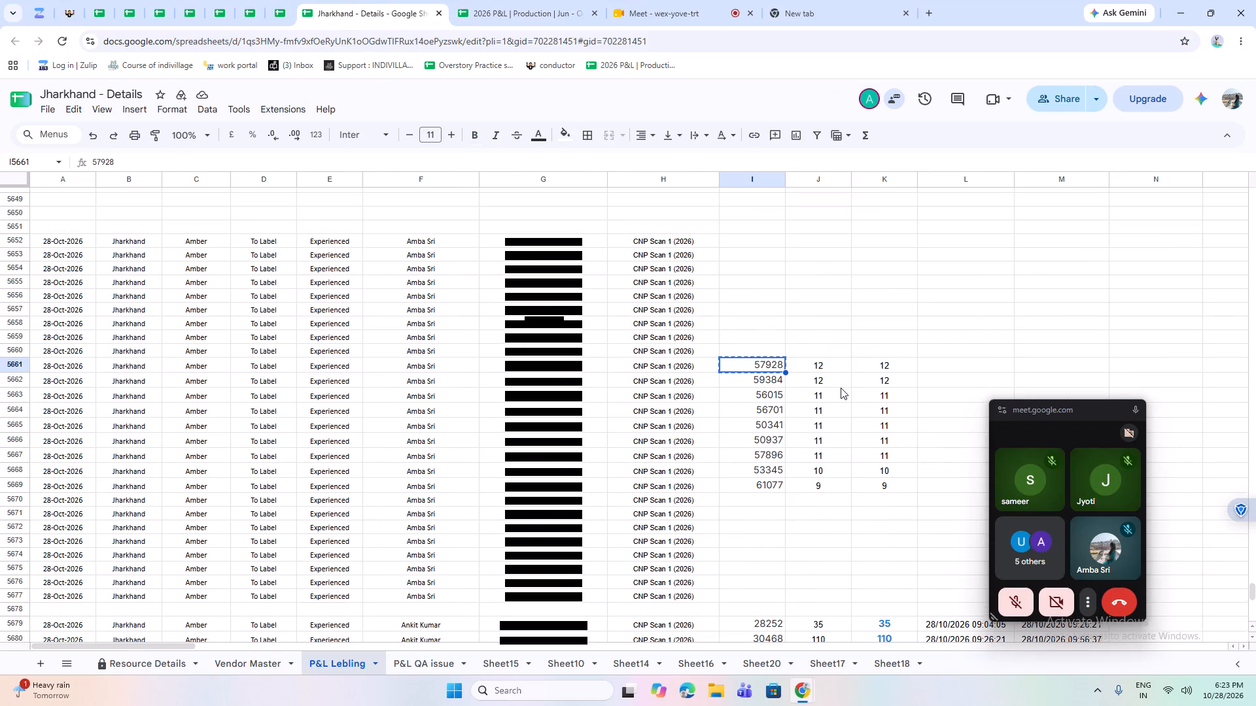
key("BackSpace")
left_click(829, 369)
key("BackSpace")
left_click(877, 373)
left_click(881, 363)
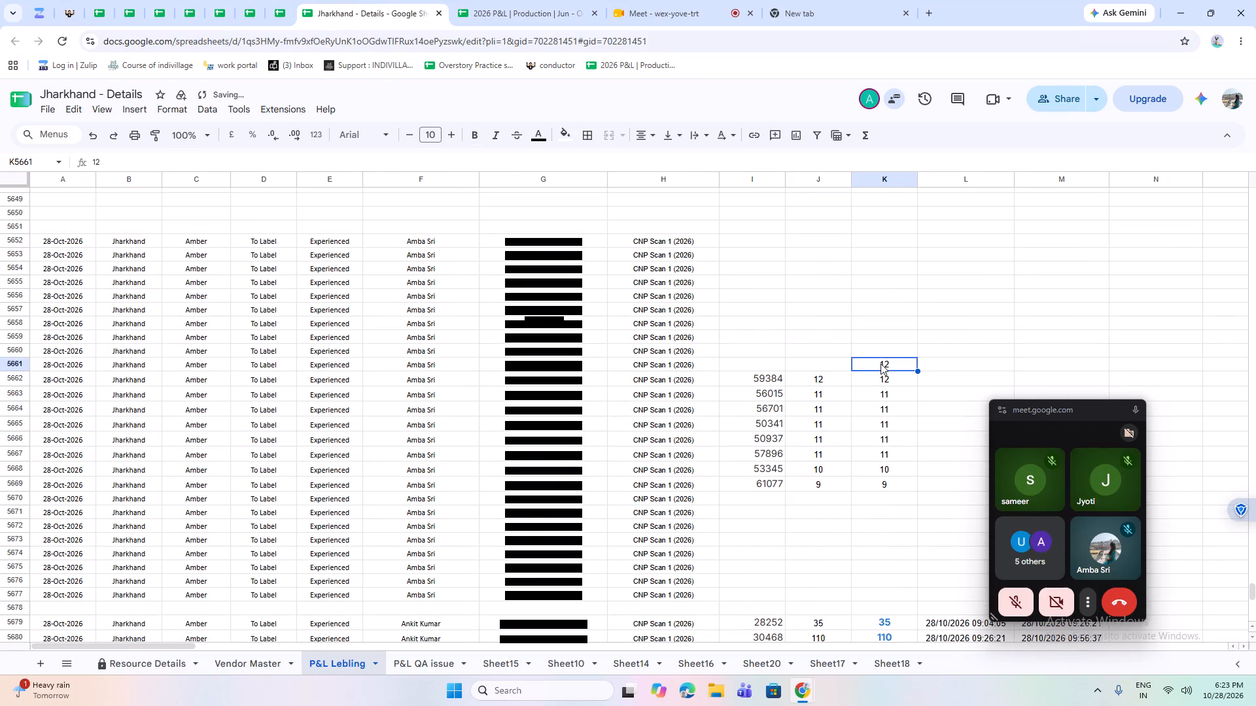
key("BackSpace")
Copy cell ID 59384 from row 5662 into row 45300 of 2026 P&L Production, with 12 poles in cell and 12 to correct.
left_click(775, 384)
key("ctrl+c")
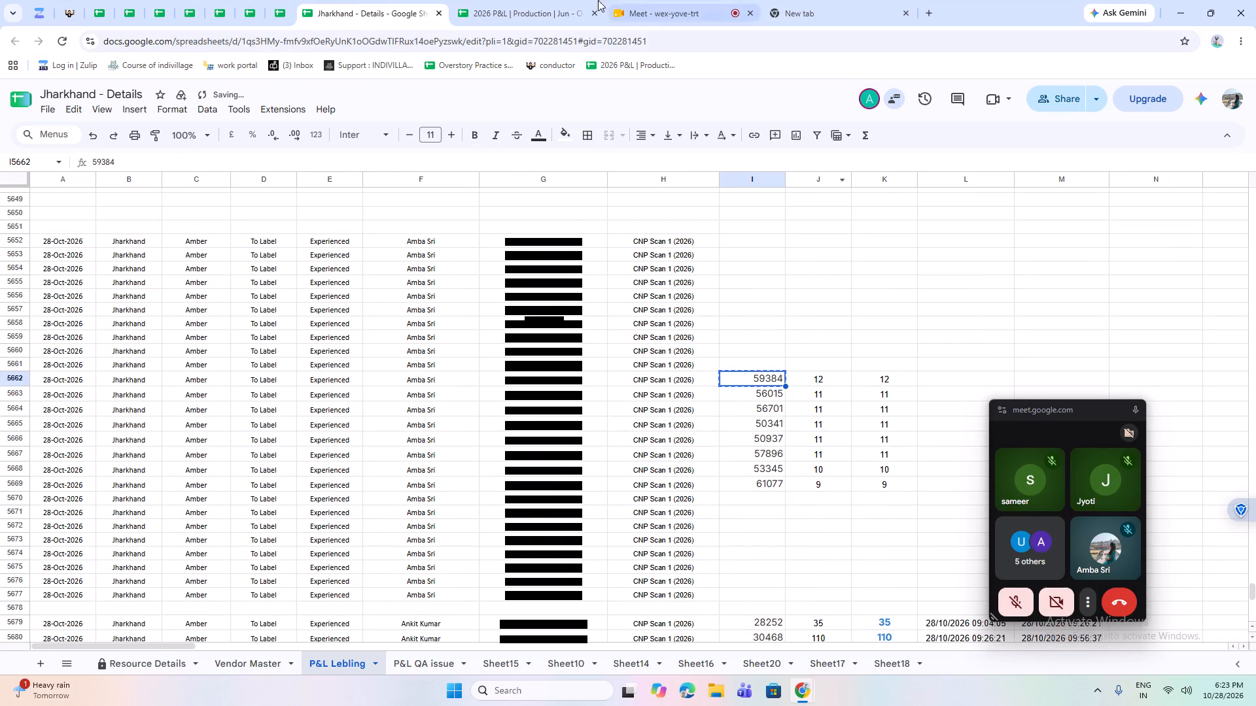
left_click(570, 0)
left_click(728, 327)
key("ctrl+v")
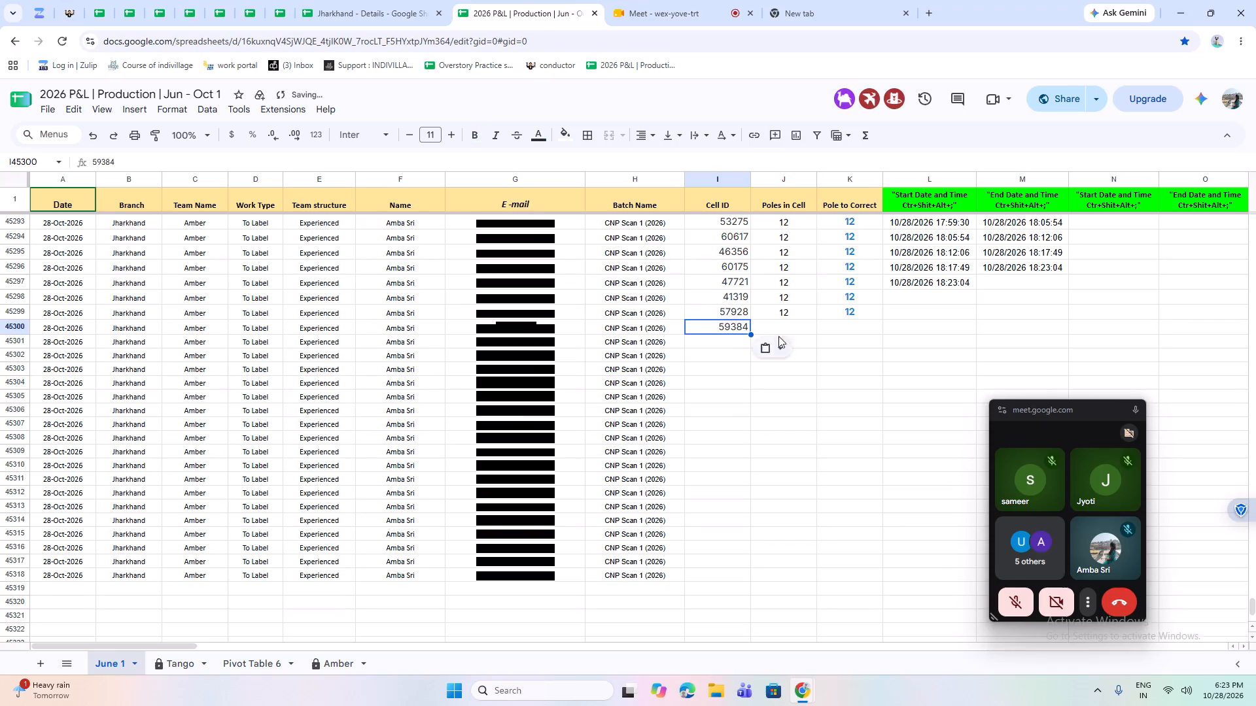
left_click(791, 334)
type("12")
left_click(853, 326)
key("1")
key("2")
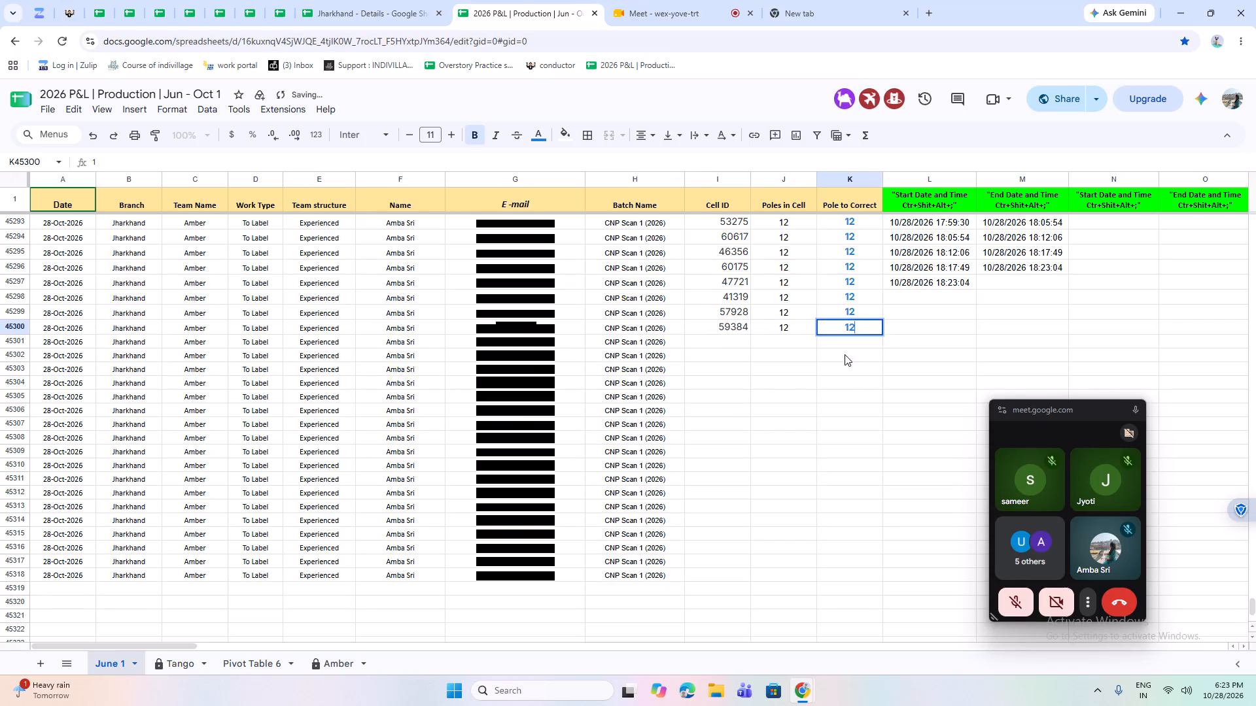
left_click(846, 397)
In the Jharkhand - Details sheet, clear cell ID 59384 and both of its pole counts from row 5662.
left_click(412, 15)
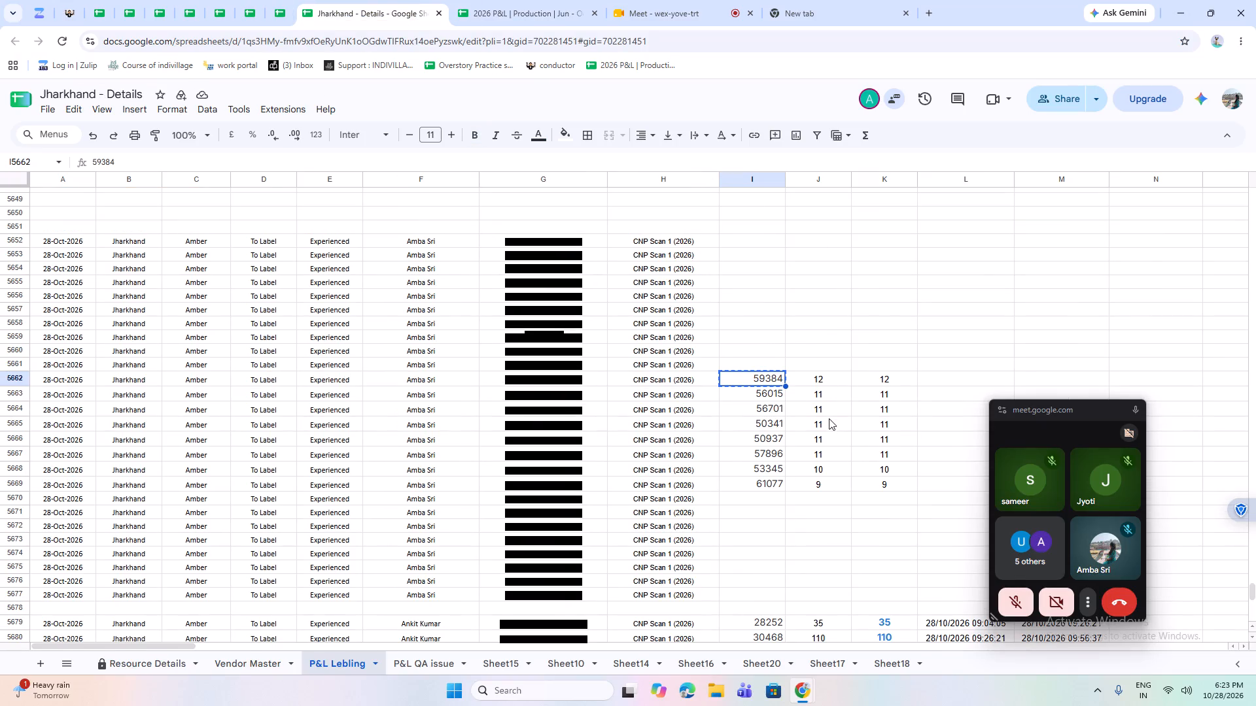
key("BackSpace")
left_click(833, 377)
key("BackSpace")
left_click(873, 375)
key("BackSpace")
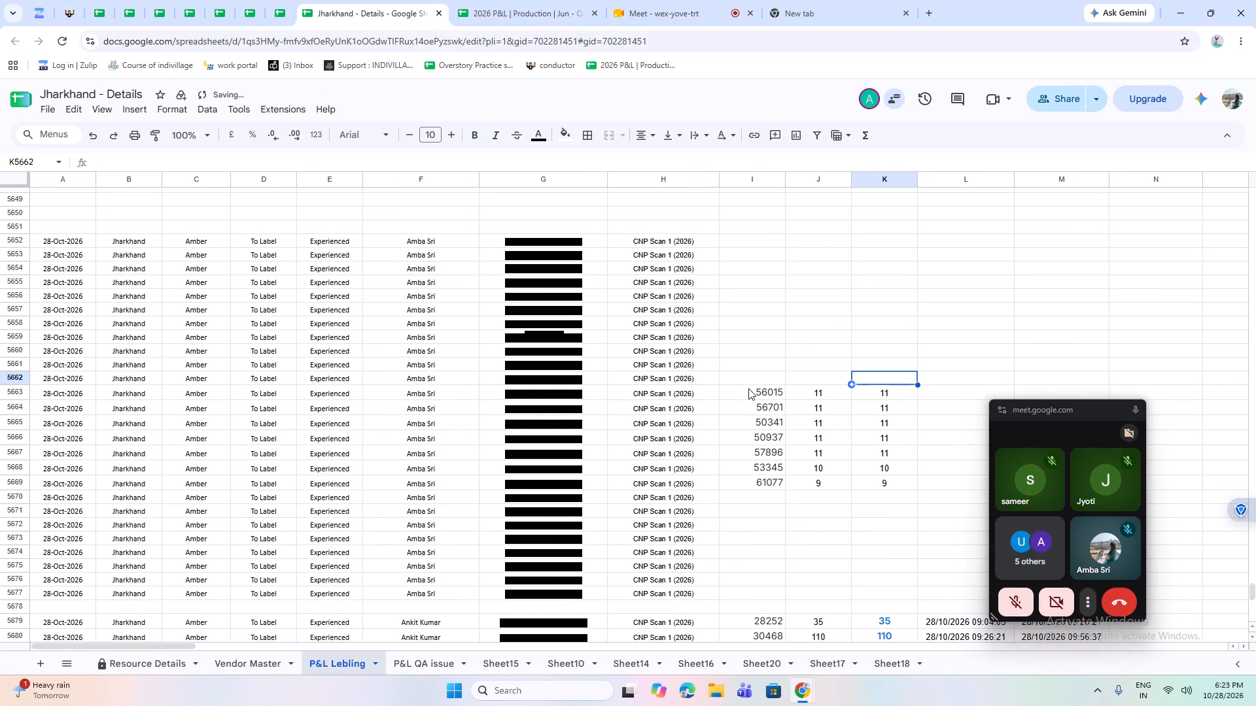
Copy cell ID 56015 from row 5663 into row 45301 of 2026 P&L Production, with 11 poles in cell and 11 to correct.
left_click(761, 392)
key("ctrl+c")
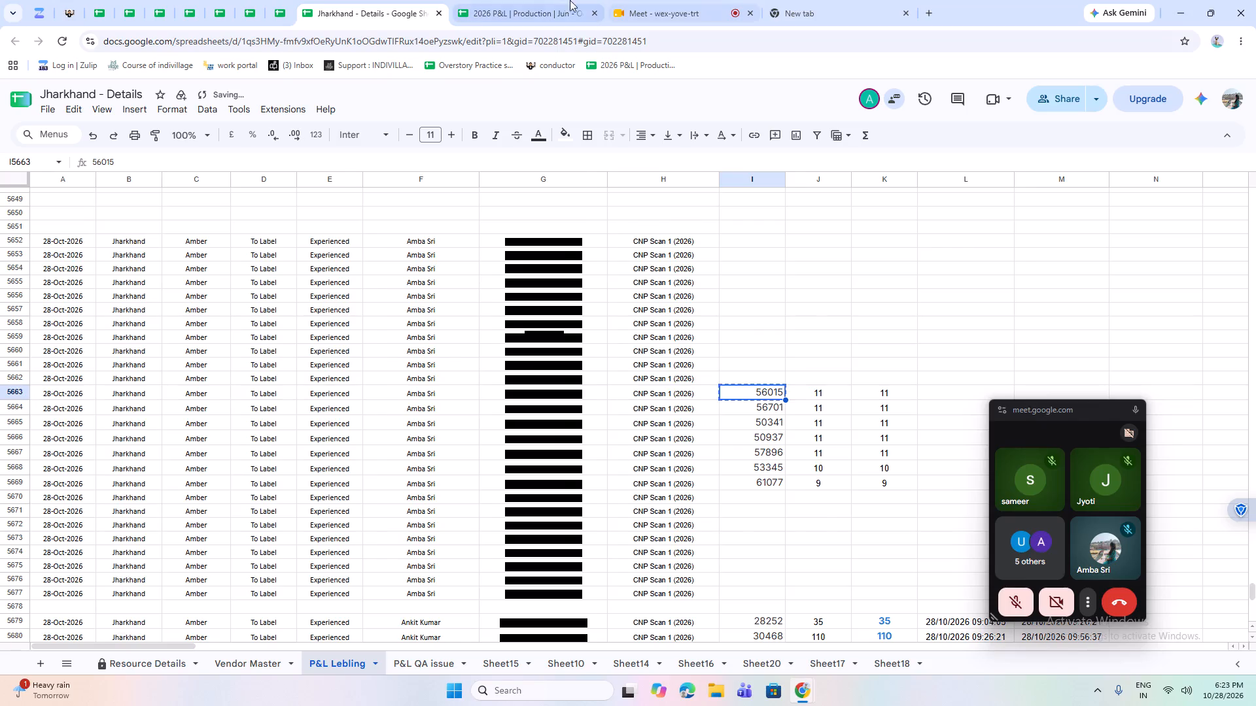
left_click(564, 0)
left_click(747, 341)
key("ctrl+v")
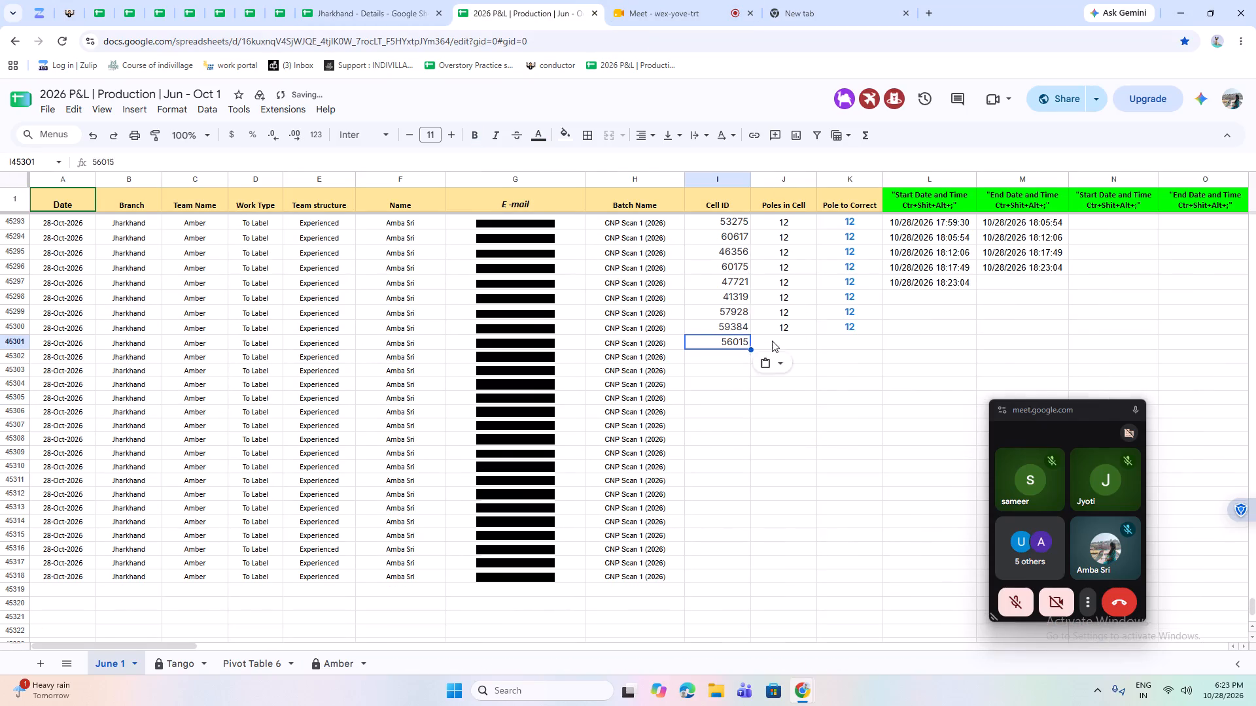
left_click(774, 340)
key("1")
key("1")
left_click(844, 337)
key("1")
key("1")
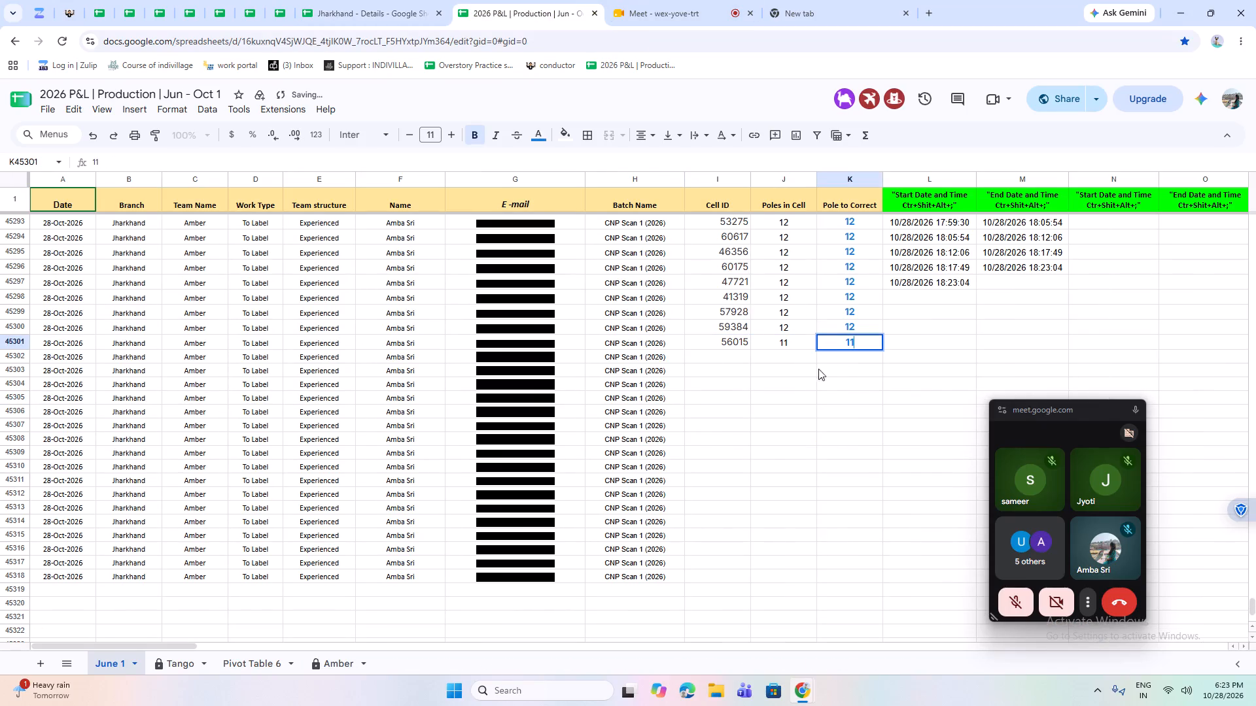
left_click(741, 357)
In the Jharkhand - Details sheet, clear cell ID 56015 and both of its pole counts from row 5663.
left_click(389, 3)
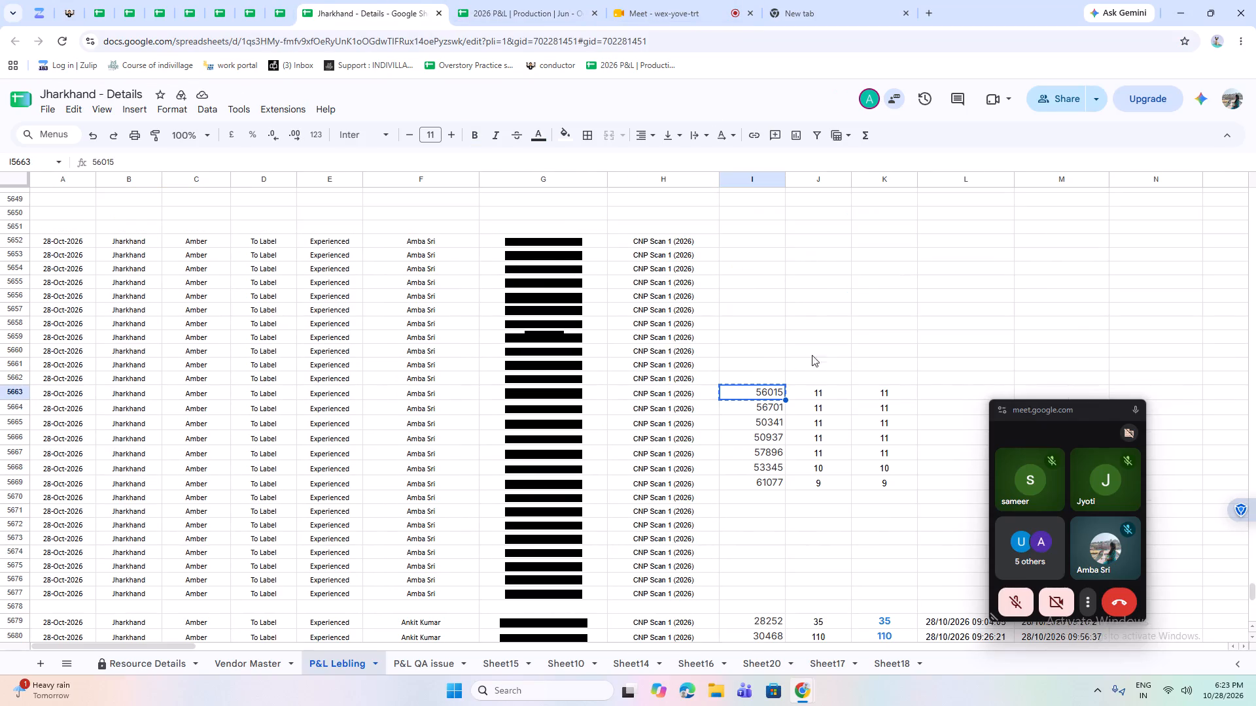
key("BackSpace")
left_click(825, 390)
key("BackSpace")
left_click(873, 391)
key("BackSpace")
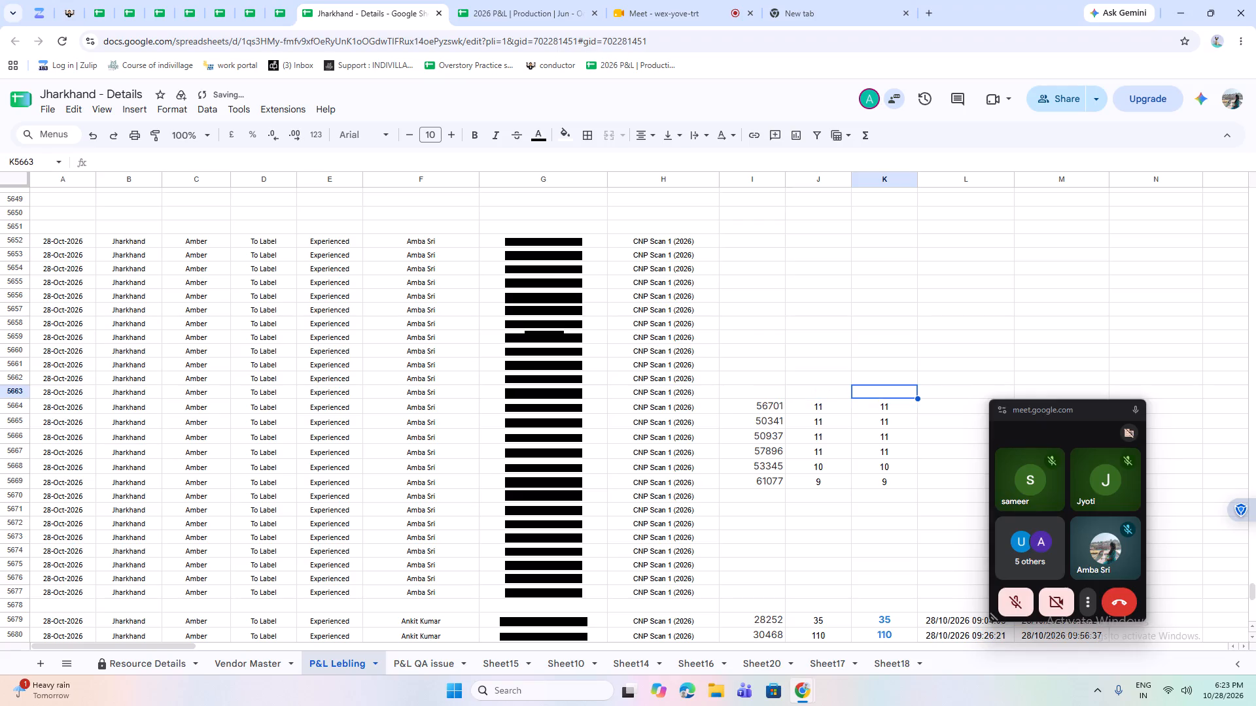
Copy cell ID 56701 from row 5664 into row 45302 of 2026 P&L Production, with 11 poles in cell and 11 to correct.
left_click(795, 405)
left_click(768, 404)
key("ctrl+c")
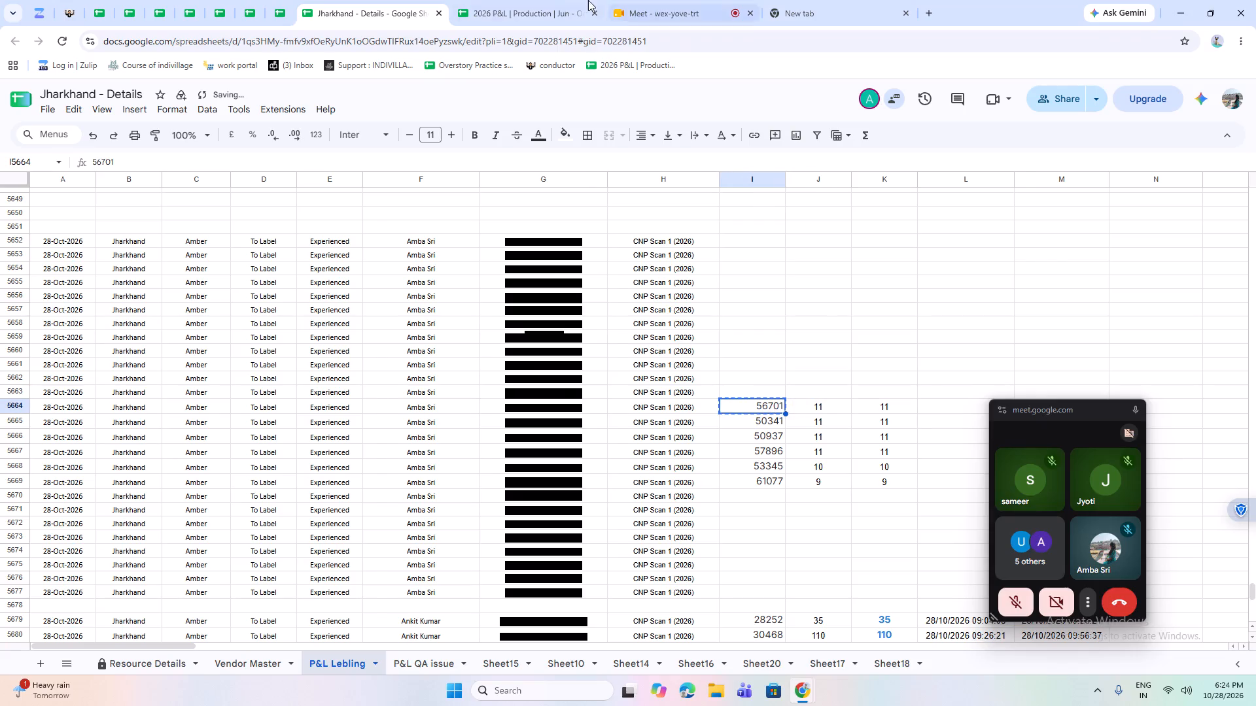
left_click(504, 0)
key("ctrl+v")
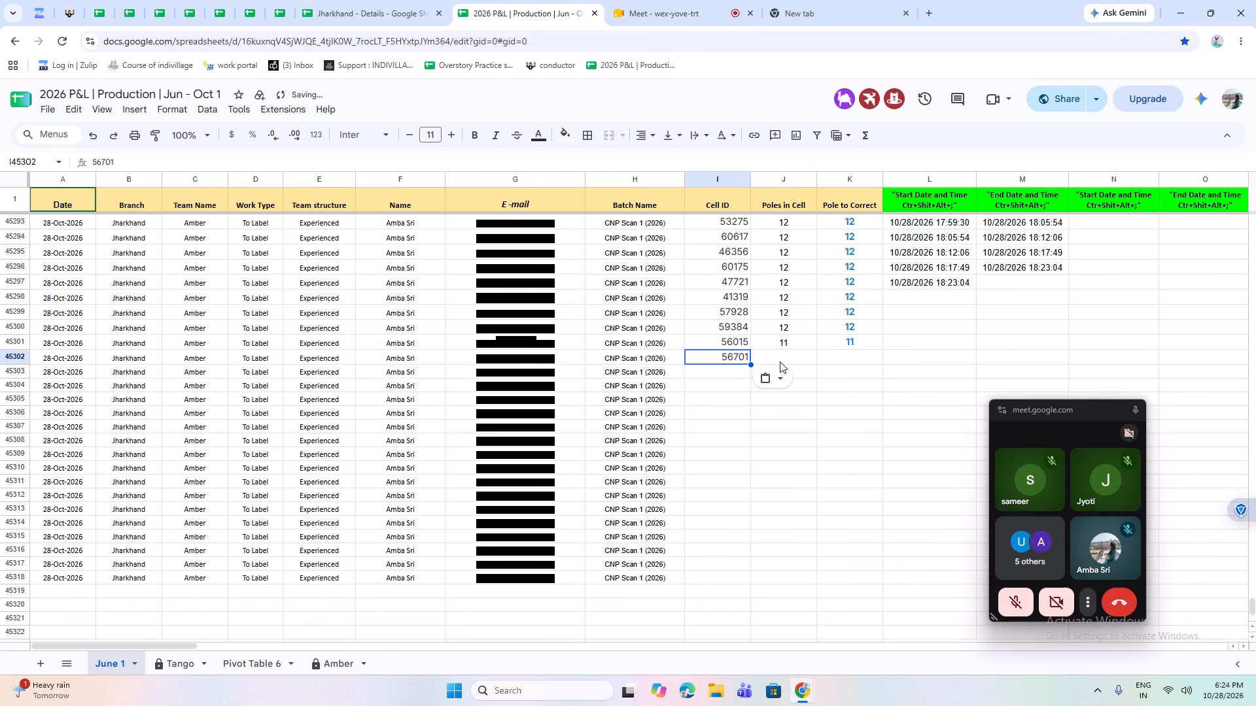
left_click(780, 361)
key("1")
key("1")
left_click(849, 361)
key("1")
key("1")
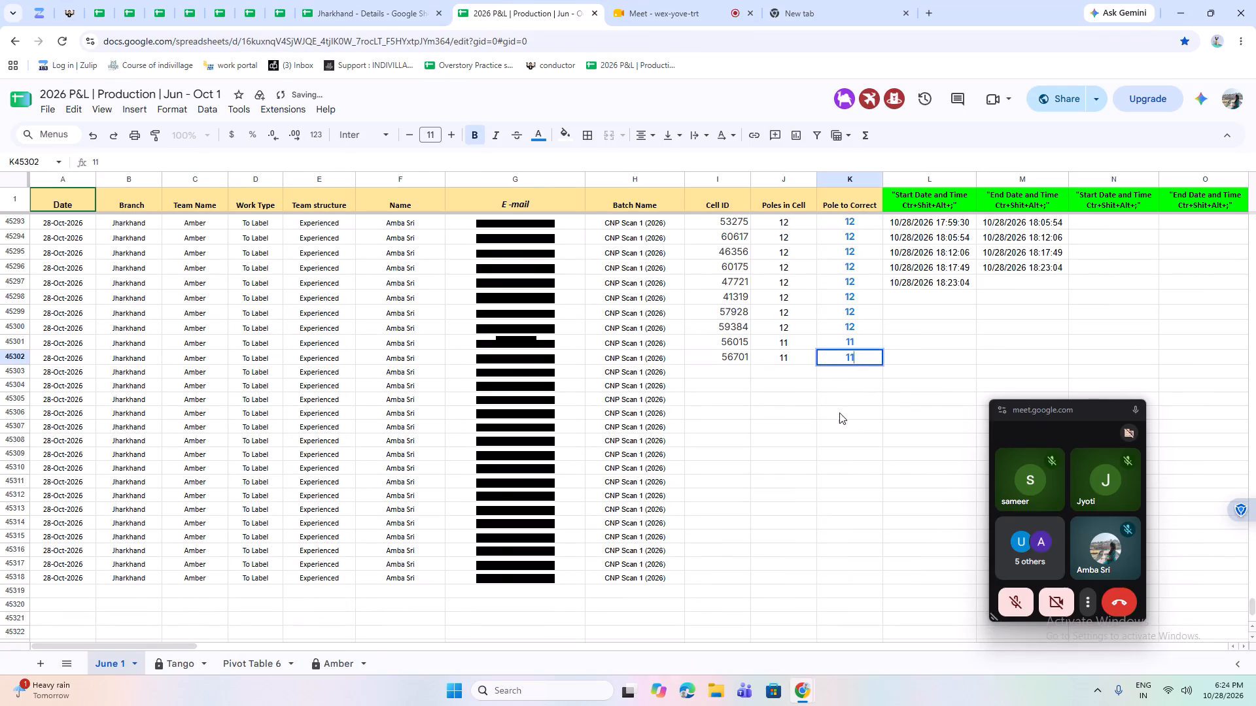
left_click(839, 413)
In the Jharkhand - Details sheet, clear cell ID 56701 and both of its pole counts from row 5664.
left_click(383, 5)
key("BackSpace")
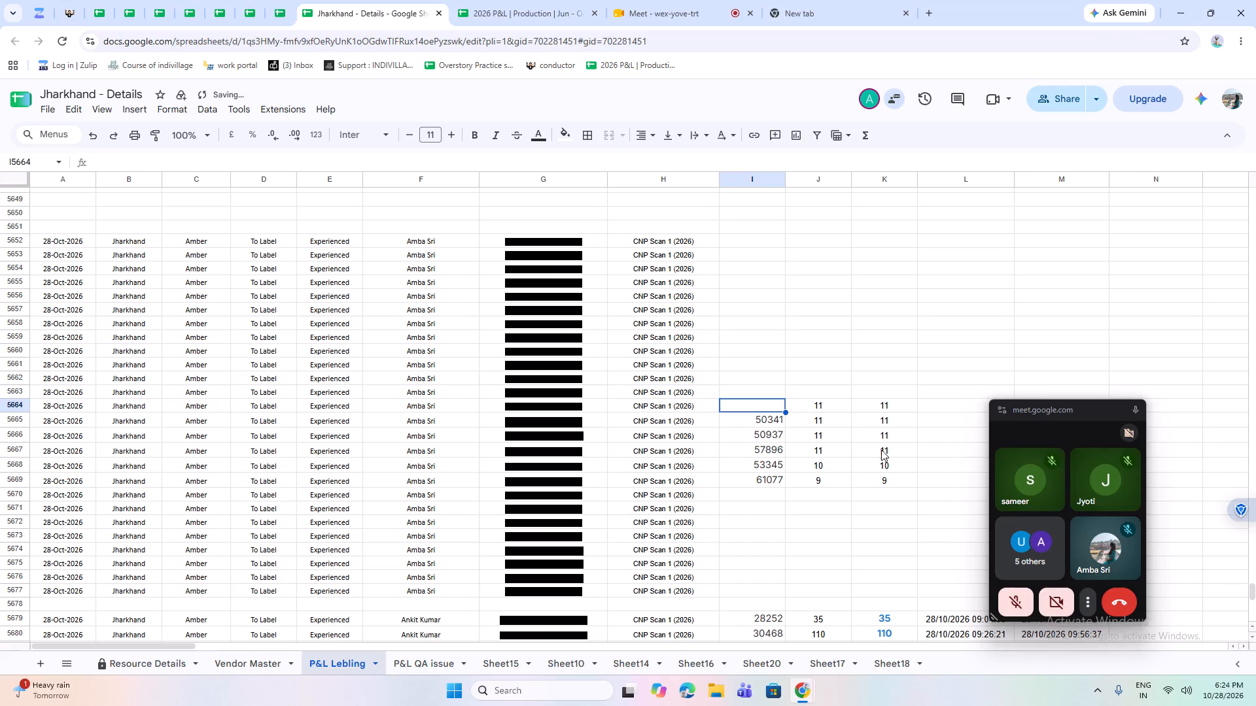
left_click(849, 409)
key("BackSpace")
left_click(874, 408)
key("BackSpace")
Copy cell ID 50341 from row 5665 into row 45303 of 2026 P&L Production, with 11 poles in cell and 11 to correct.
left_click(784, 418)
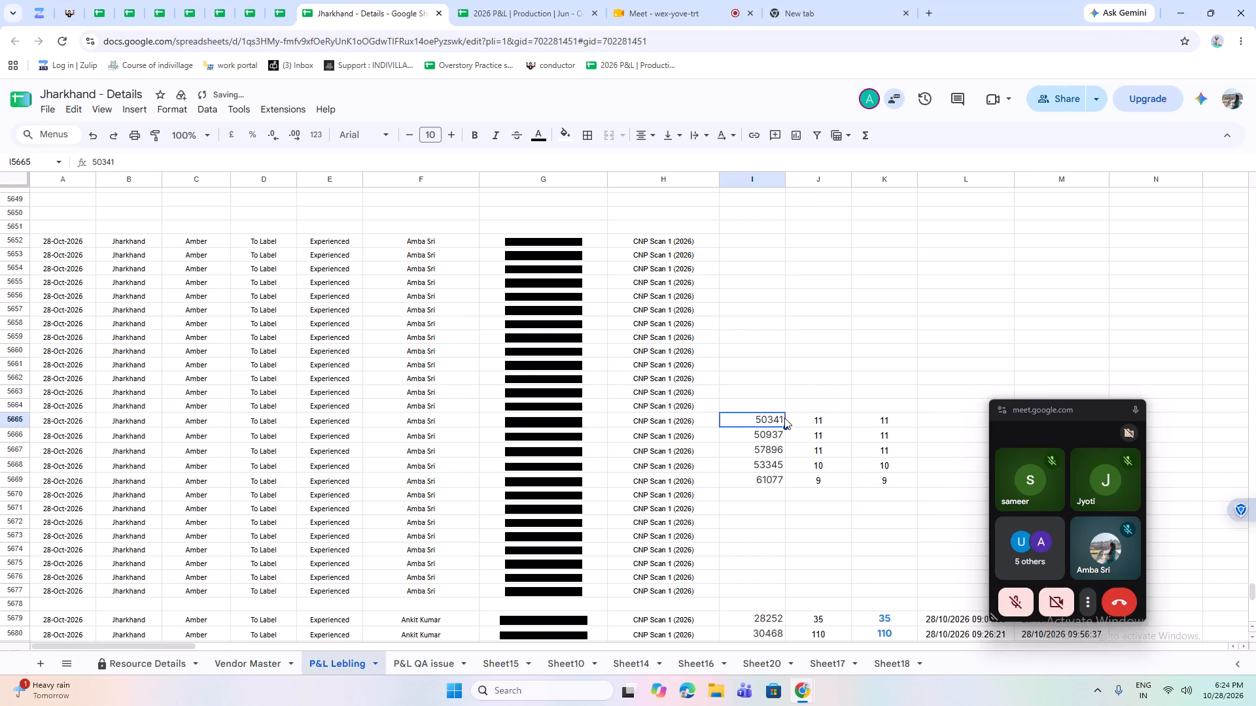
key("ctrl+c")
left_click(476, 0)
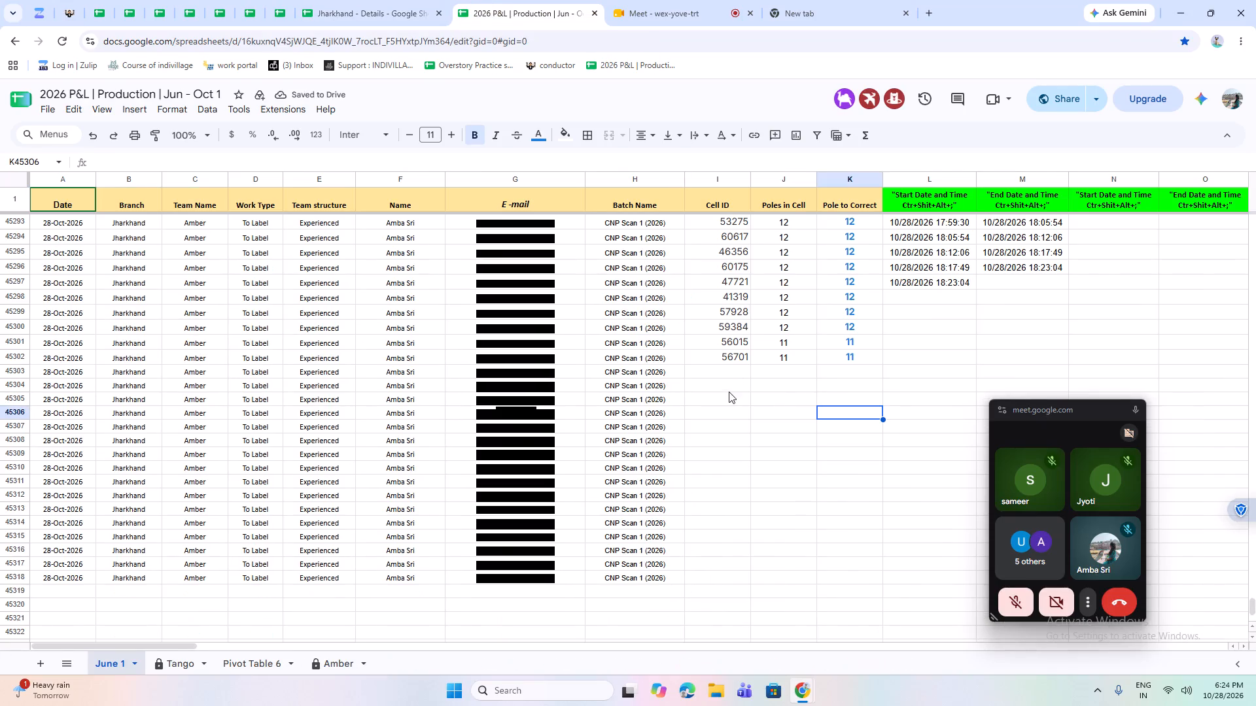
left_click(725, 373)
key("ctrl+v")
left_click(769, 371)
key("1")
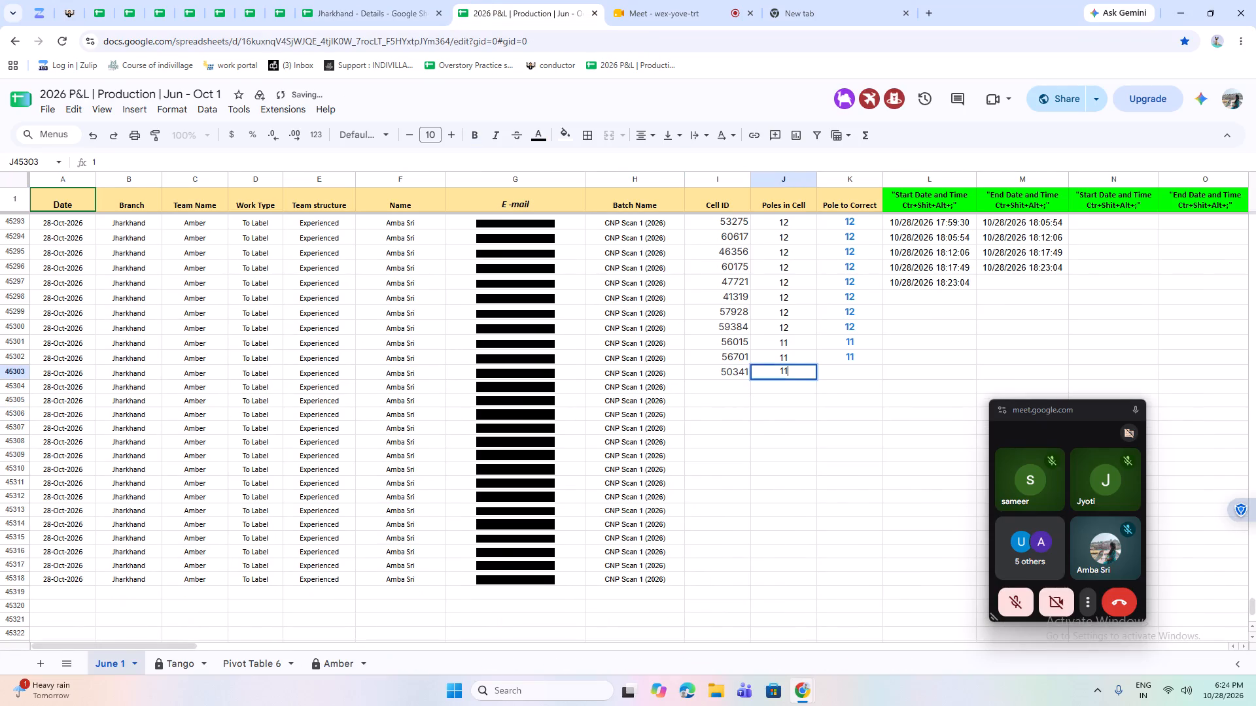
key("1")
left_click(834, 375)
key("1")
key("1")
left_click(861, 399)
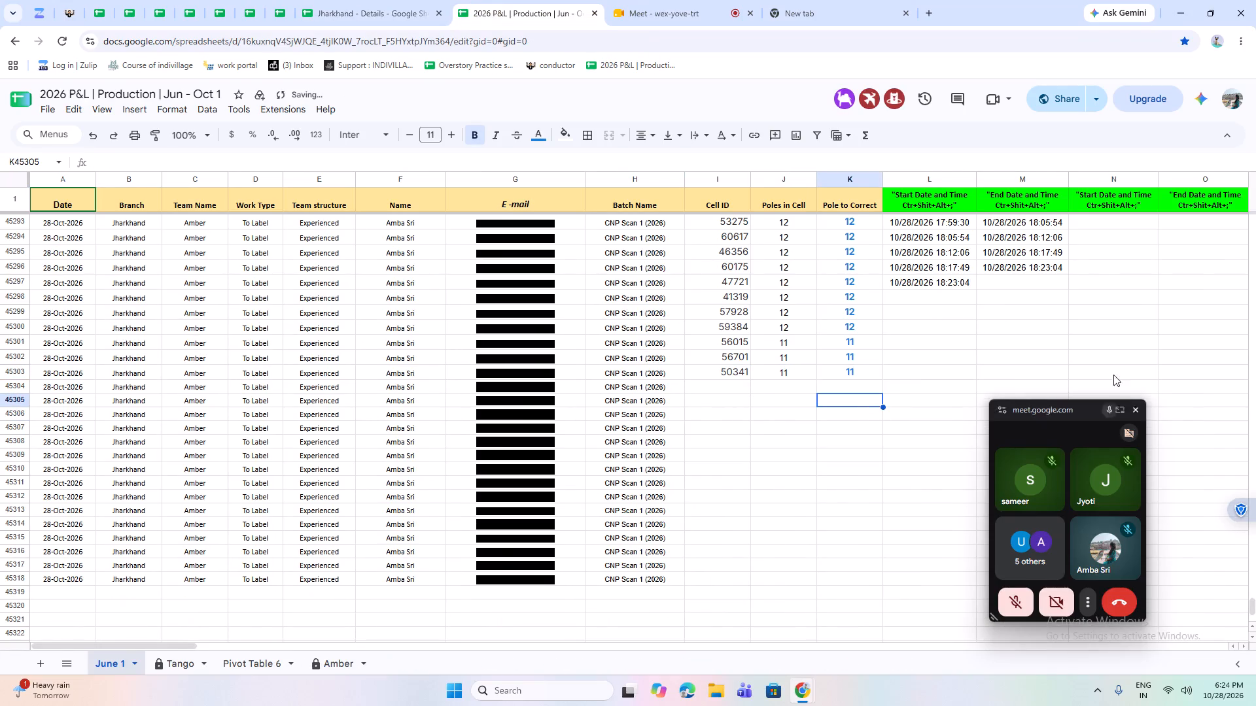
In the Jharkhand - Details sheet, clear cell ID 50341 and both of its pole counts from row 5665.
left_click(391, 14)
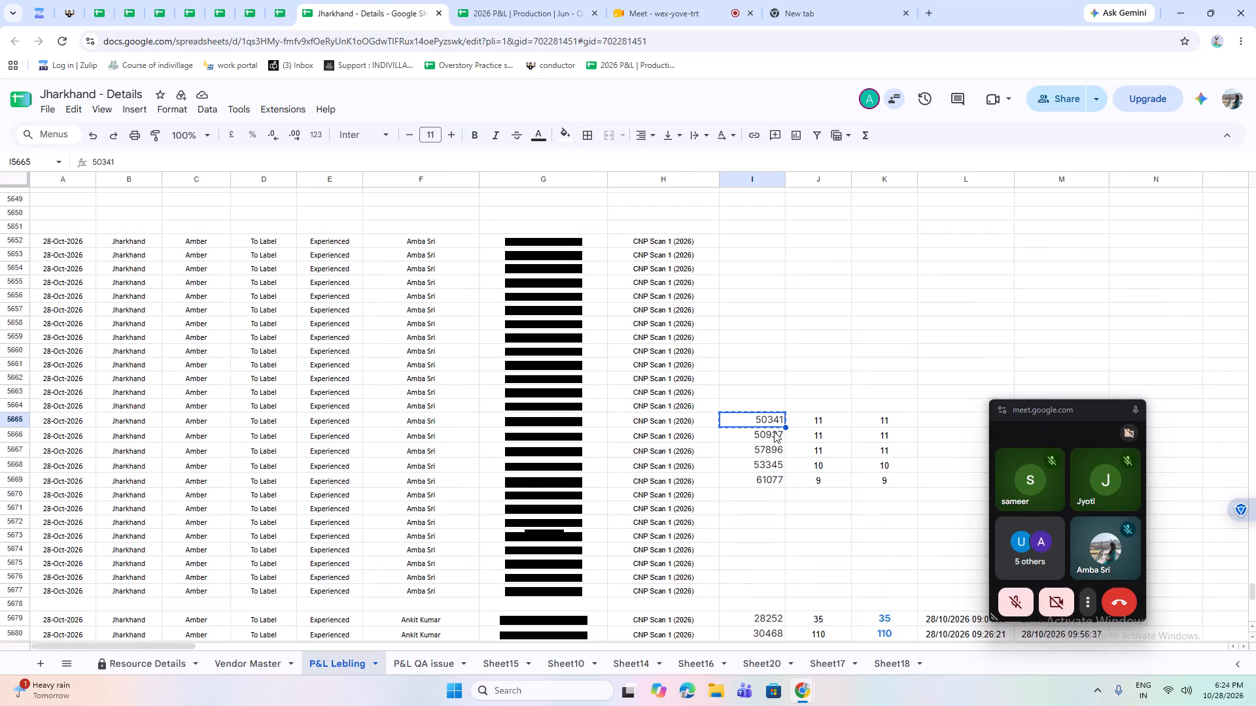
left_click(563, 0)
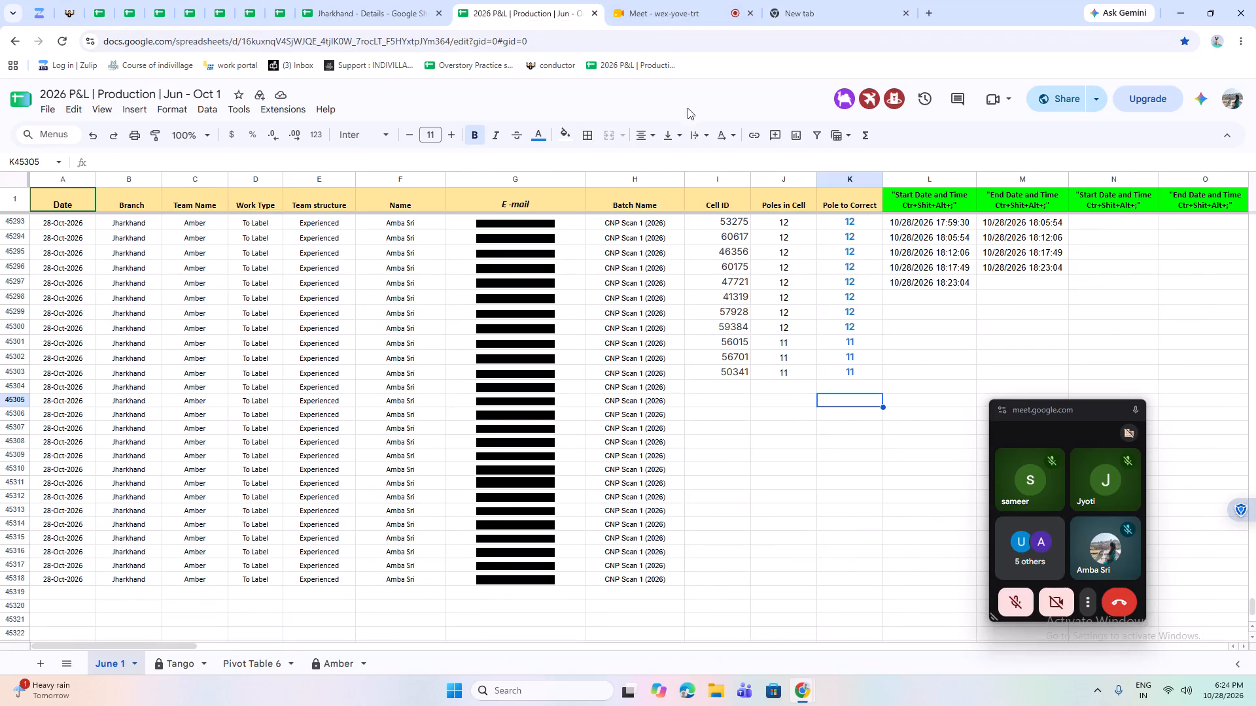
left_click(384, 2)
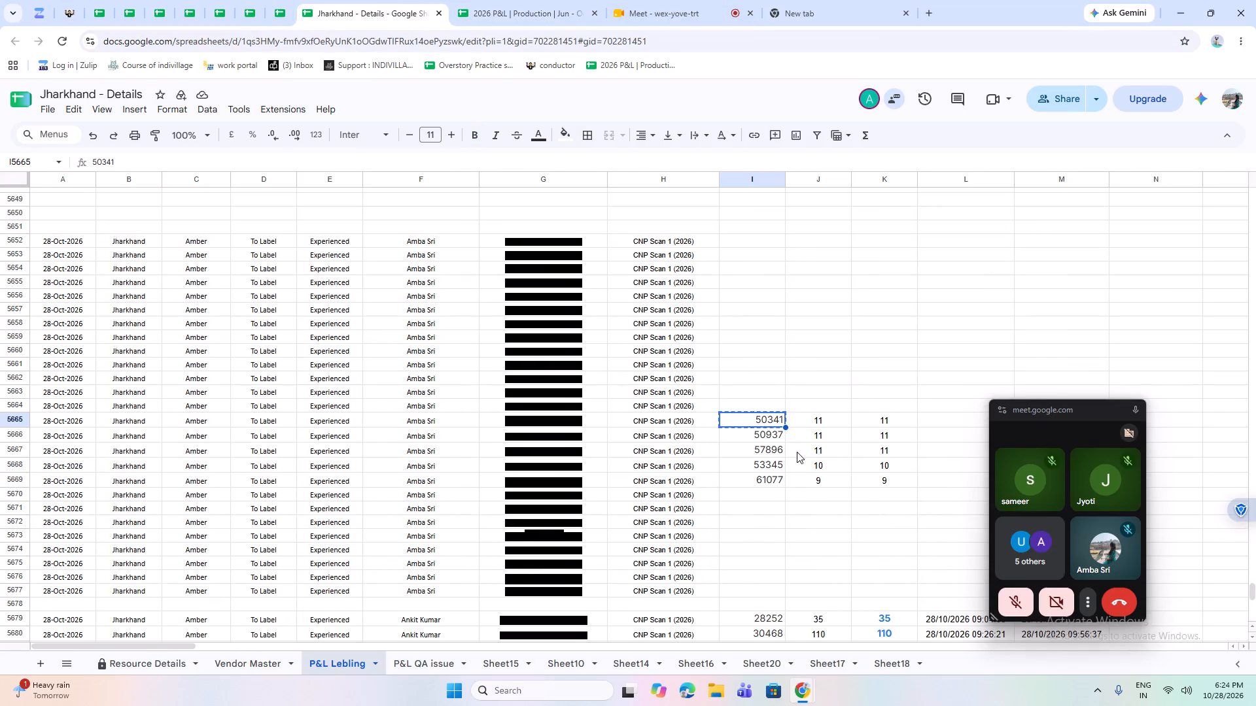
key("BackSpace")
left_click(830, 414)
key("BackSpace")
left_click(875, 420)
key("BackSpace")
Copy cell ID 50937 from row 5666 into row 45304 of 2026 P&L Production, with 11 poles in cell and 11 to correct.
left_click(767, 431)
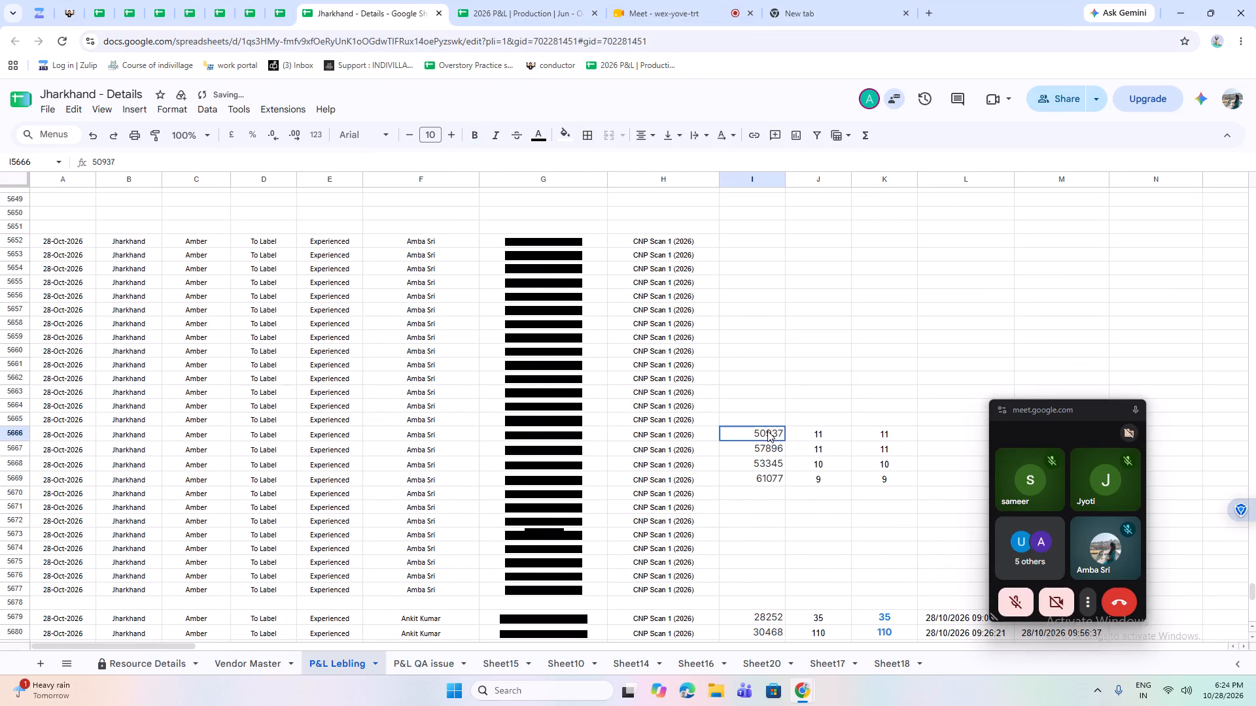
key("ctrl+c")
left_click(512, 8)
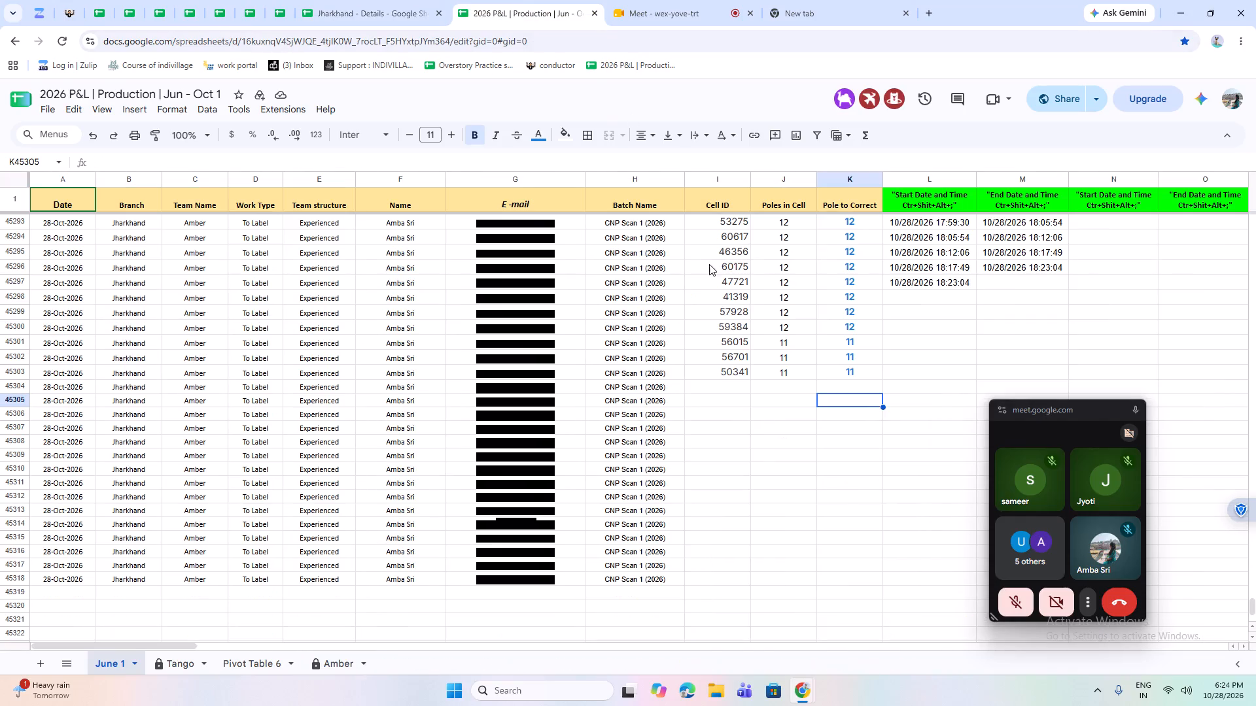
left_click(735, 395)
left_click(735, 391)
key("ctrl+v")
left_click(769, 383)
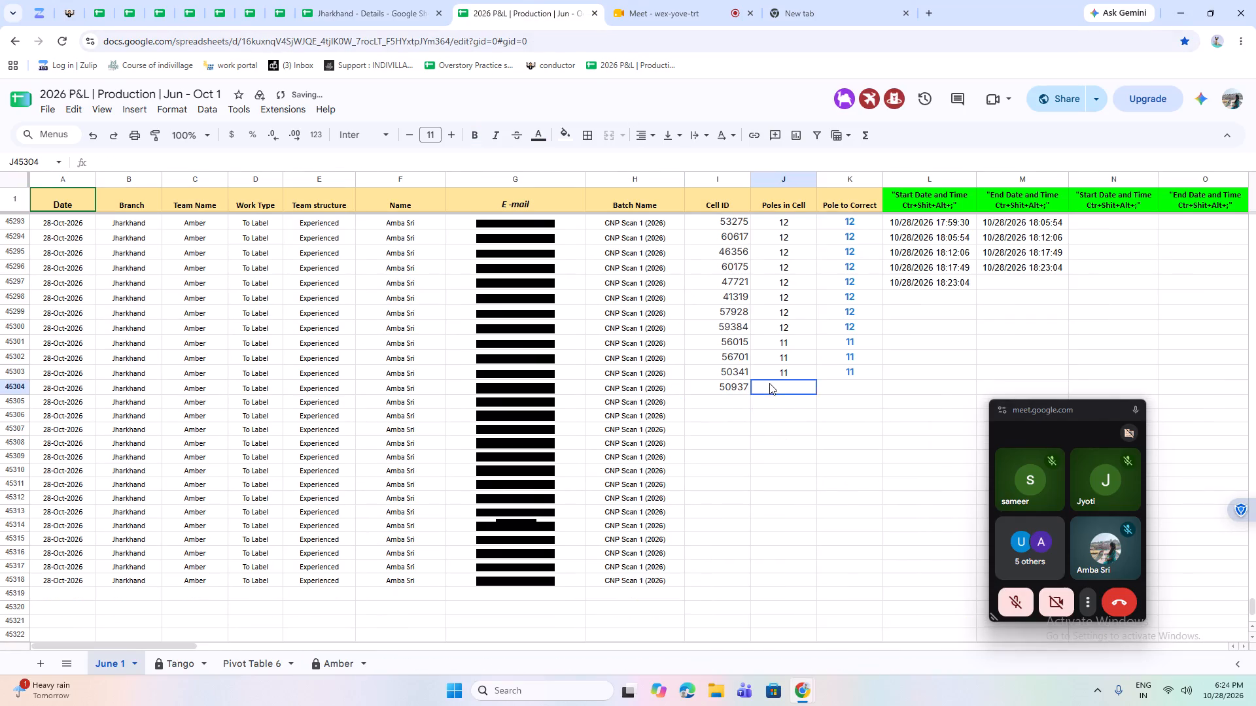
key("1")
key("1")
left_click(861, 392)
key("1")
key("1")
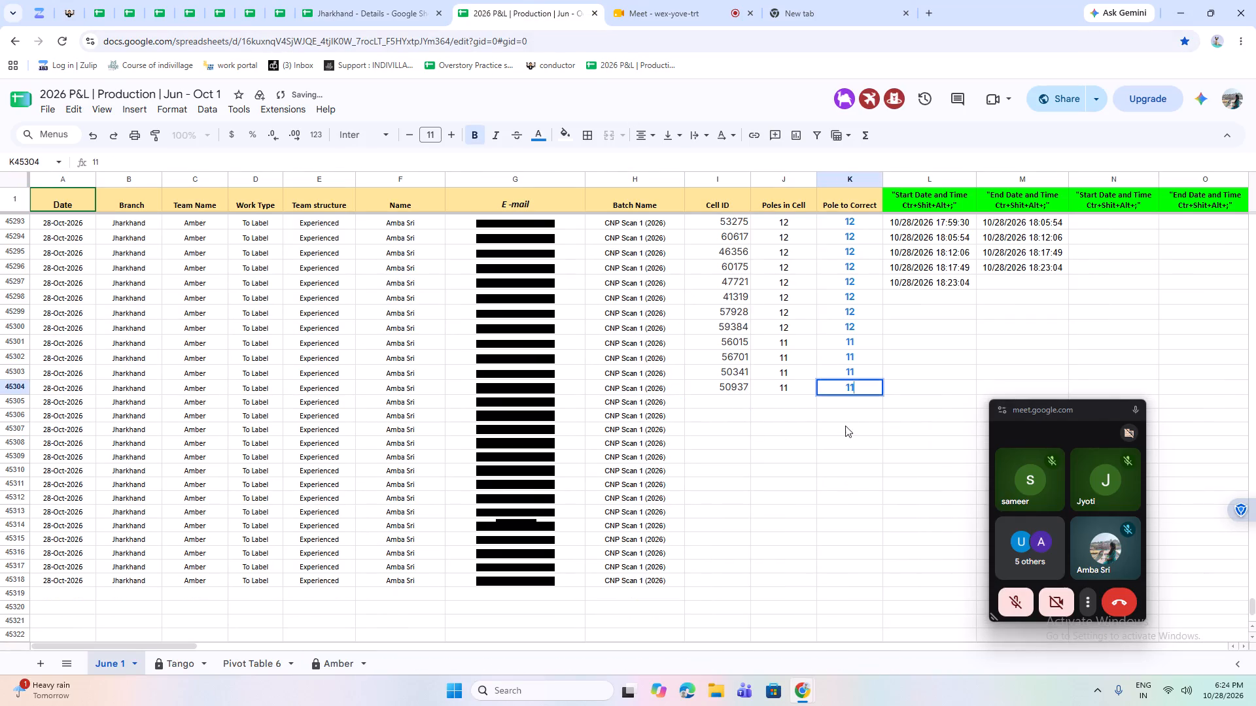
left_click(845, 426)
In the Jharkhand - Details sheet, clear cell ID 50937 and both of its pole counts from row 5666.
left_click(408, 5)
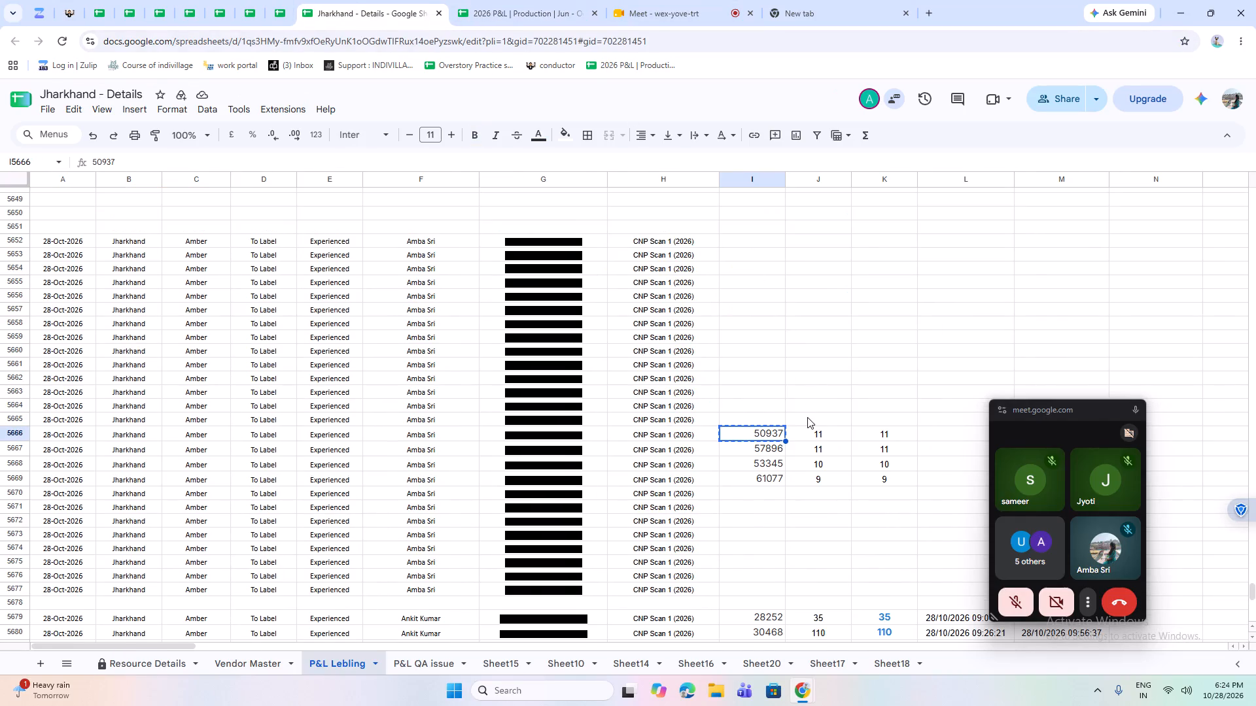
key("BackSpace")
left_click(822, 429)
key("BackSpace")
left_click(872, 433)
key("BackSpace")
Copy cell ID 57896 from row 5667 into row 45305 of 2026 P&L Production, with 11 poles in cell and 11 to correct.
left_click(764, 443)
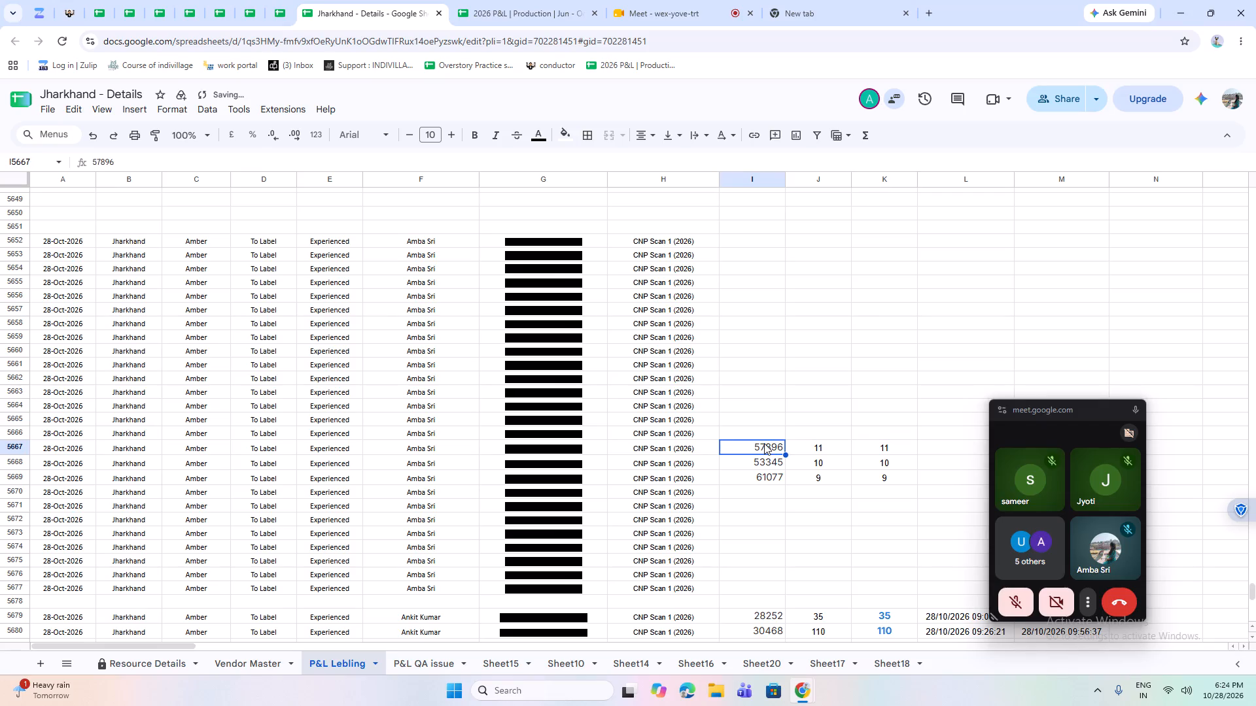
key("ctrl+c")
left_click(585, 0)
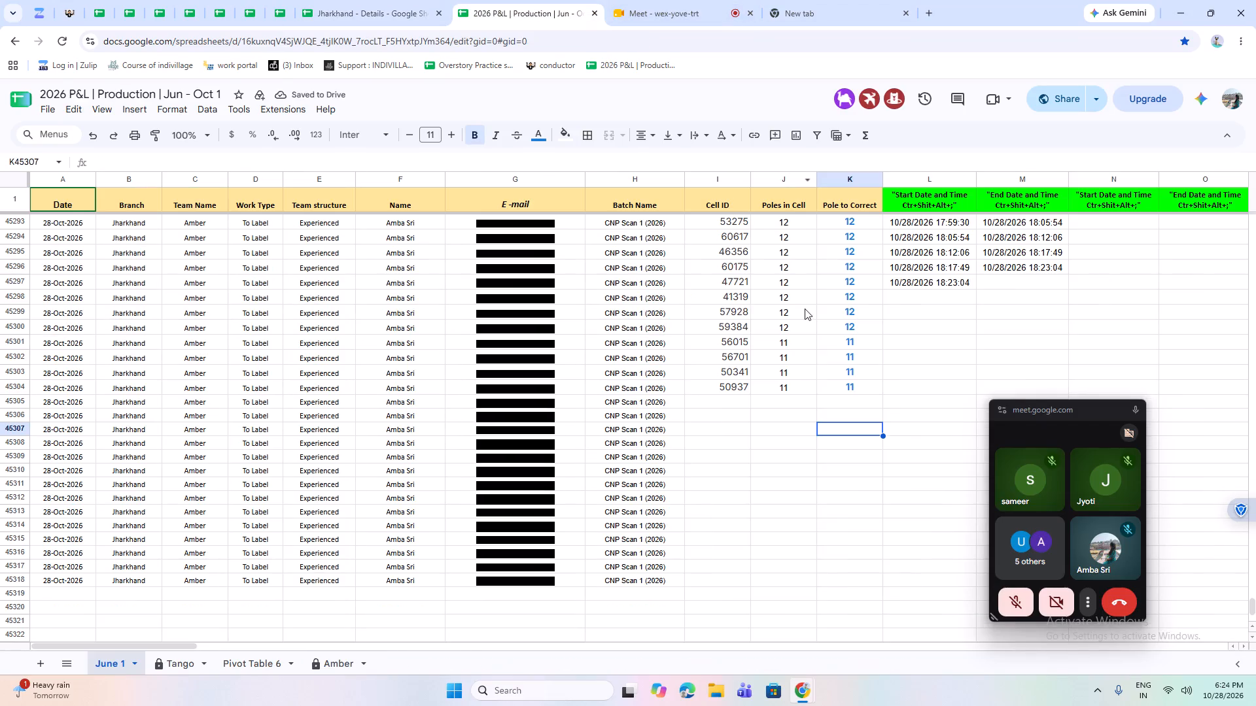
left_click(744, 401)
key("ctrl+v")
left_click(767, 401)
key("1")
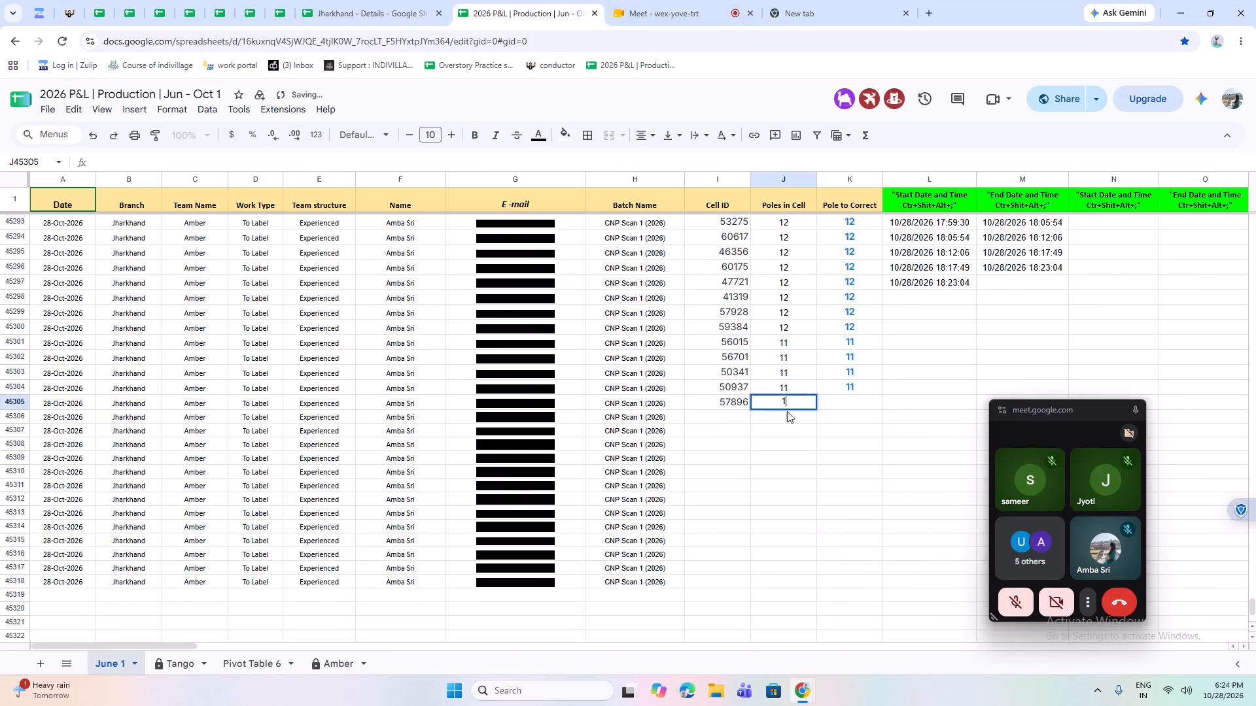
key("1")
left_click(852, 406)
key("1")
key("1")
left_click(839, 445)
In the Jharkhand - Details sheet, clear cell ID 57896 and both of its pole counts from row 5667.
left_click(345, 10)
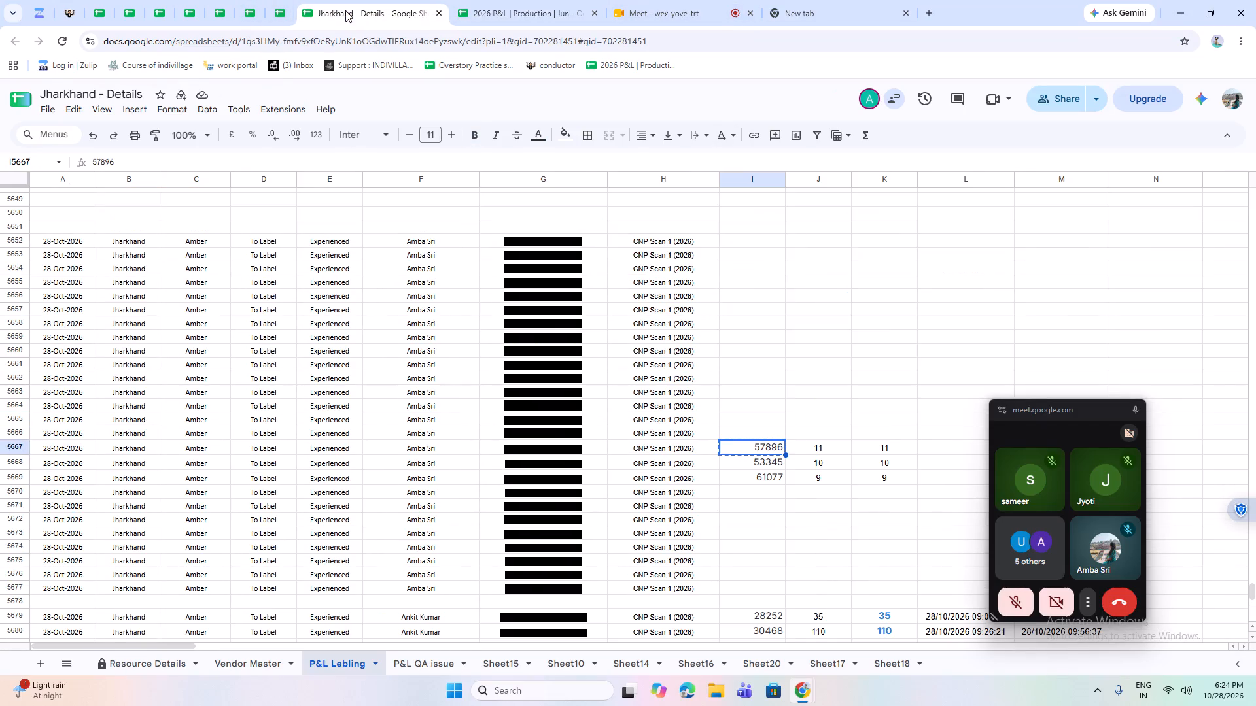
key("BackSpace")
left_click(842, 449)
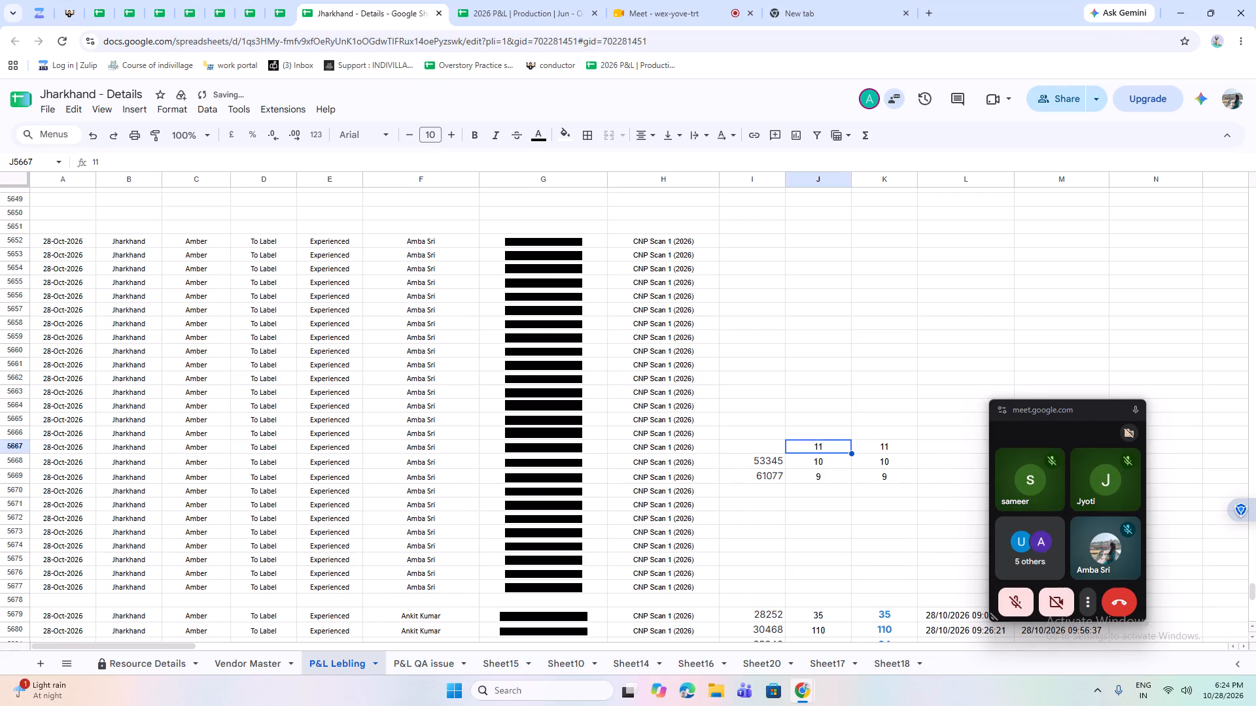
key("BackSpace")
left_click(884, 451)
key("BackSpace")
Copy cell ID 53345 from row 5668 into row 45306 of 2026 P&L Production, with 10 poles in cell and 10 to correct.
left_click(771, 456)
key("ctrl+c")
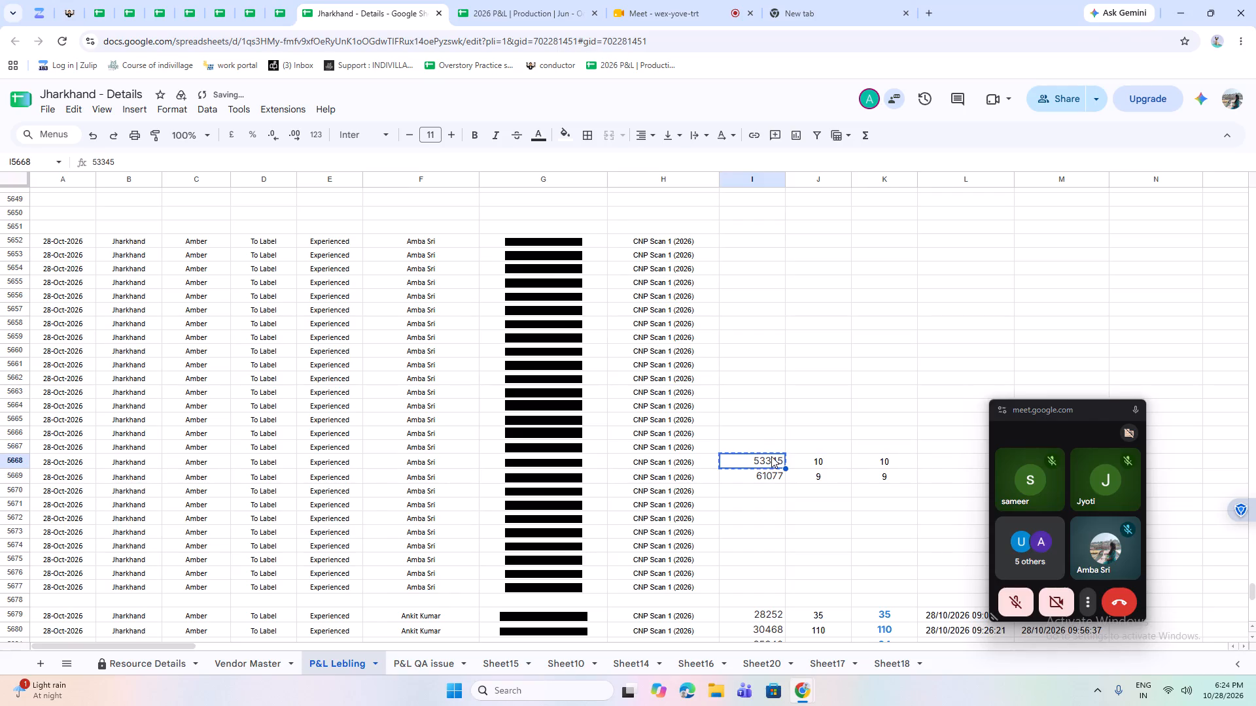
left_click(534, 0)
left_click(718, 416)
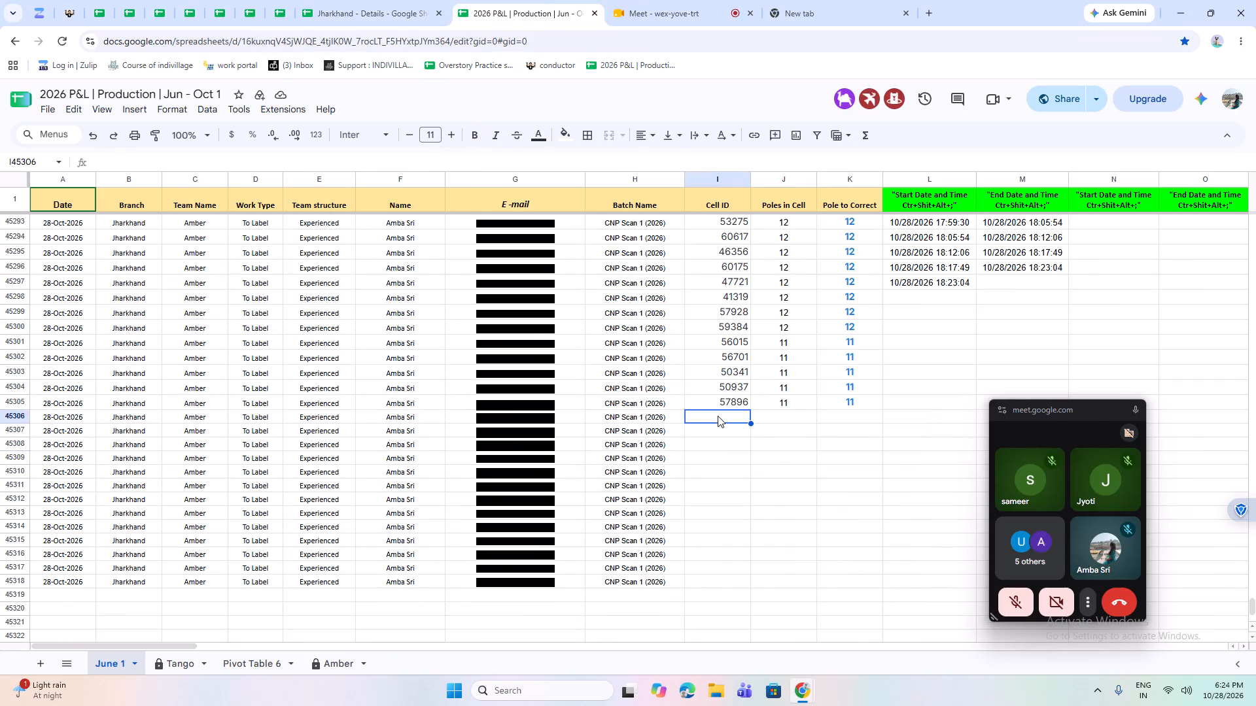
key("ctrl+v")
left_click(776, 428)
left_click(799, 411)
type("10")
left_click(837, 424)
type("10")
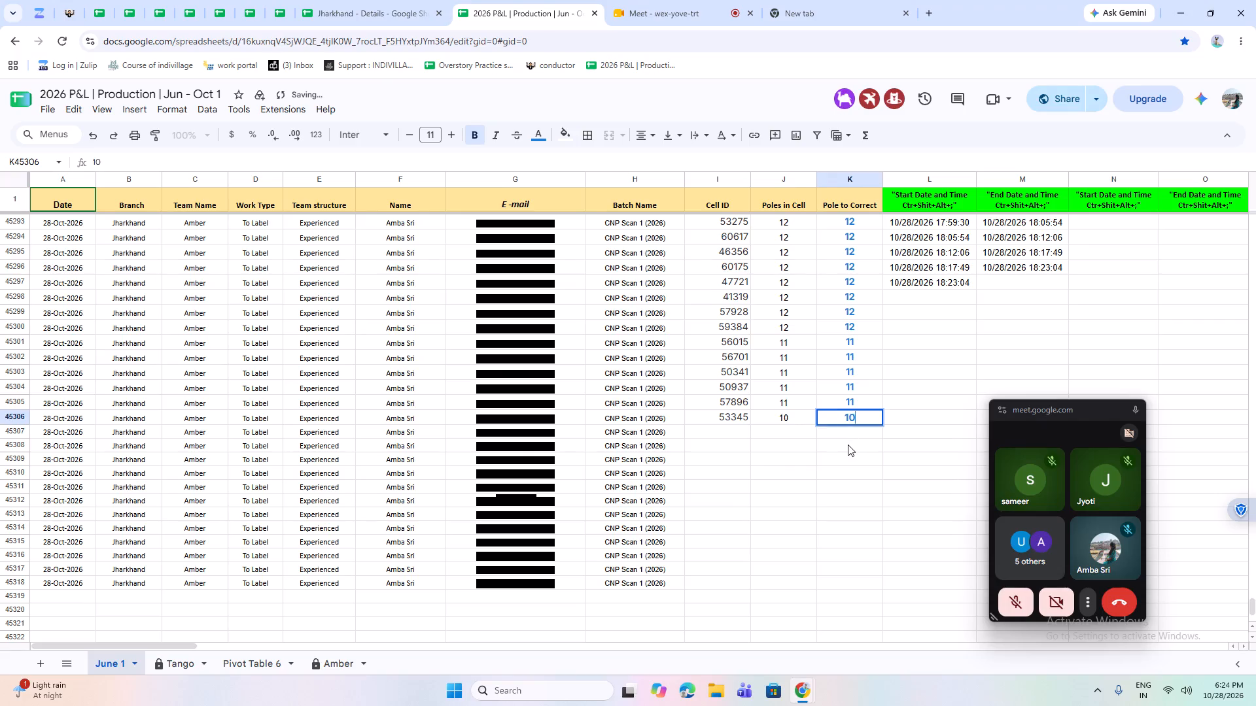
left_click(848, 445)
In the Jharkhand - Details sheet, clear cell ID 53345 and both of its pole counts from row 5668.
left_click(421, 0)
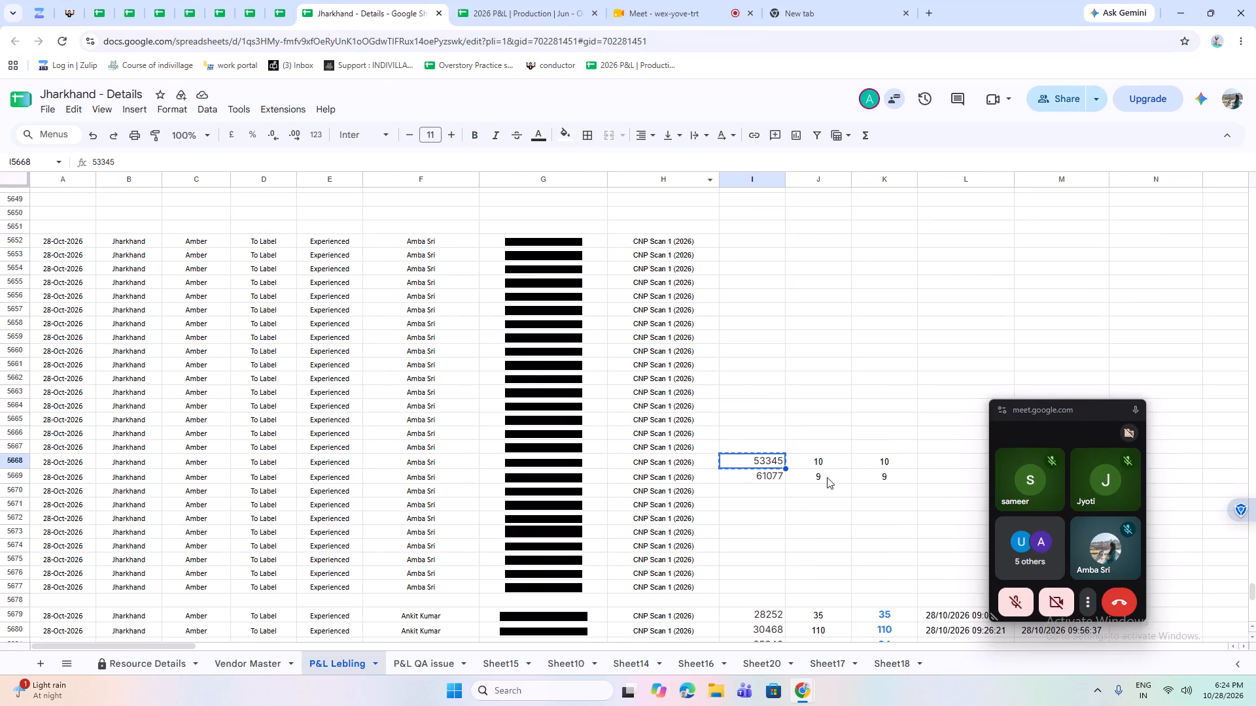
key("BackSpace")
left_click(829, 450)
left_click(829, 456)
key("BackSpace")
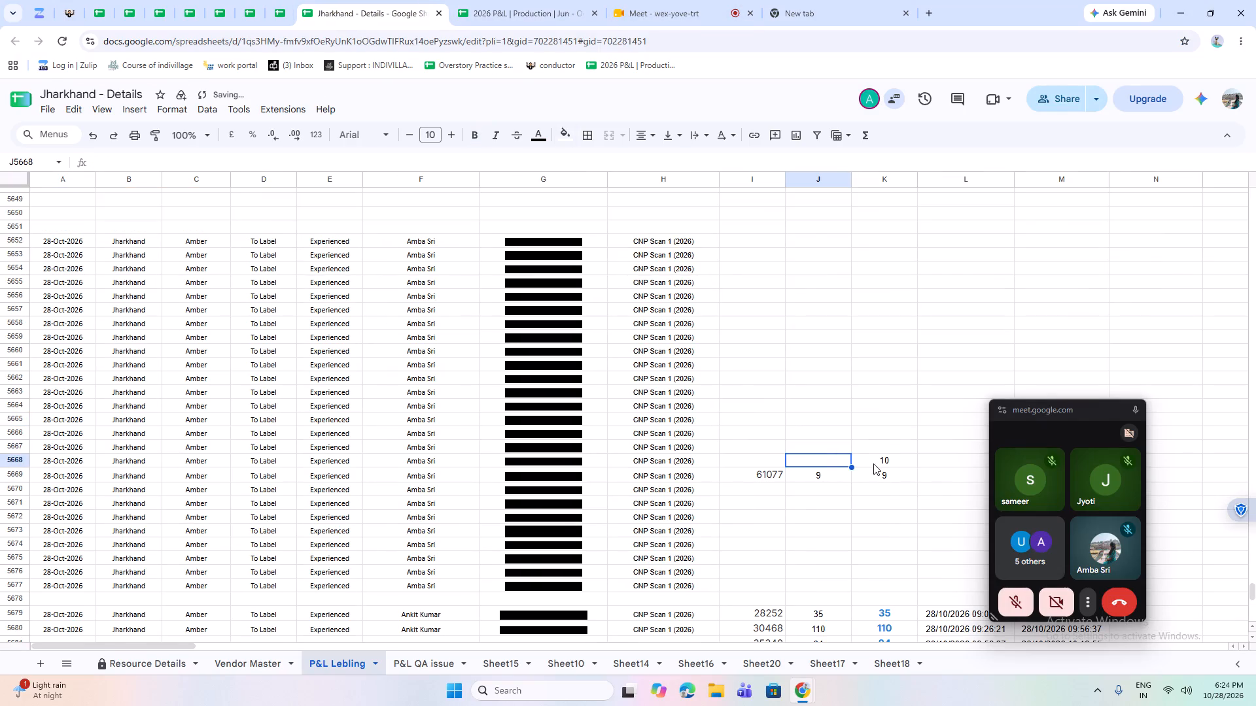
left_click(873, 463)
key("BackSpace")
In the Jharkhand - Details sheet, copy cell ID 61077 from row 5669 and clear it together with both of its pole counts.
left_click(778, 473)
key("ctrl+c")
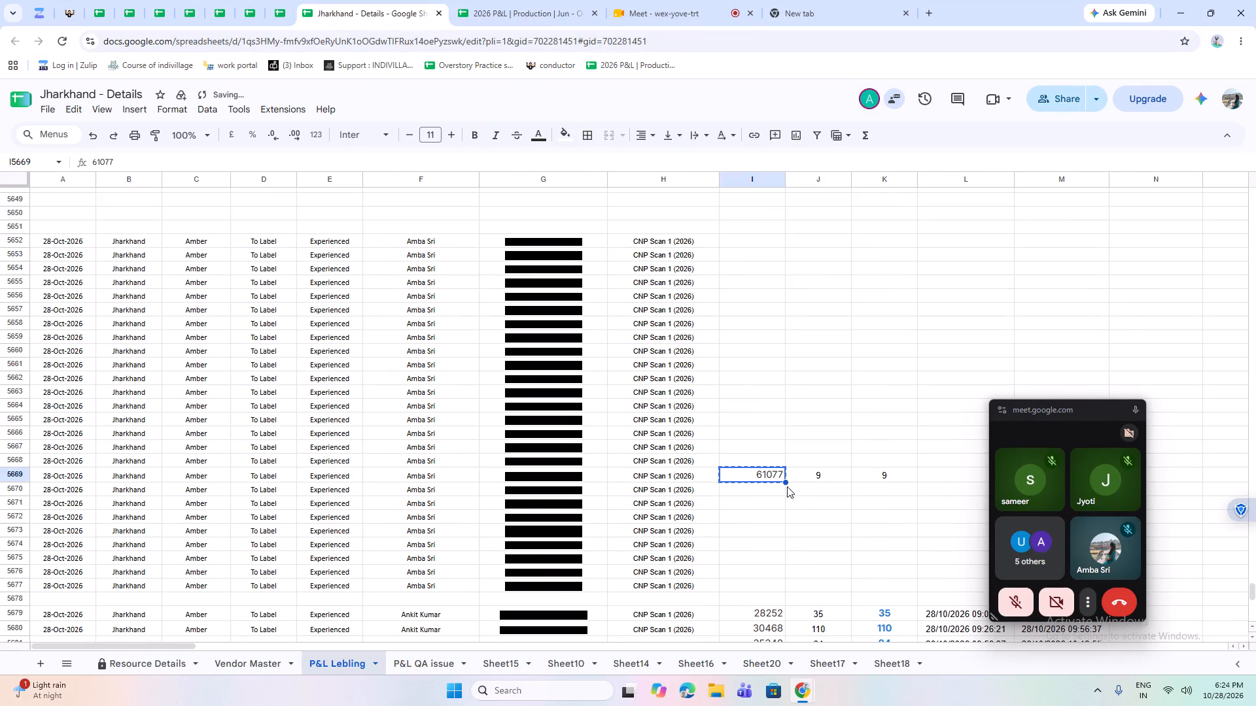
key("BackSpace")
left_click(820, 479)
key("BackSpace")
left_click(882, 482)
key("BackSpace")
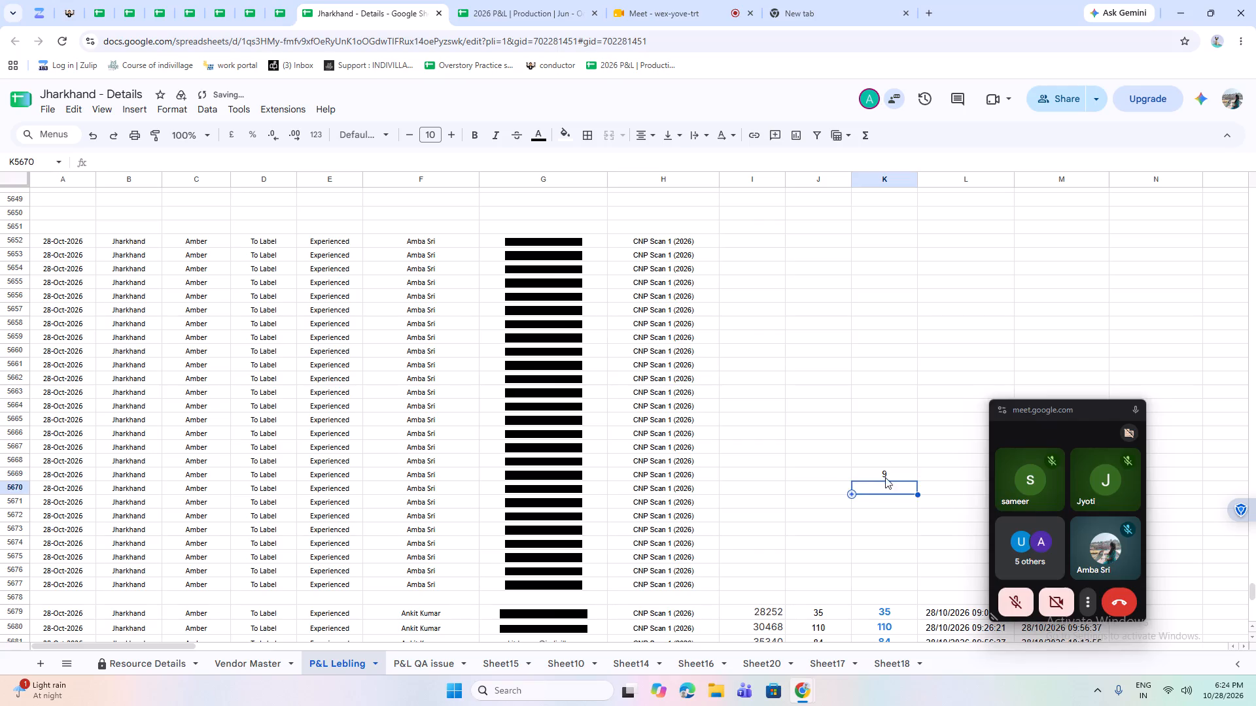
left_click(886, 476)
key("BackSpace")
Paste cell ID 61077 into row 45307 of 2026 P&L Production and select its Poles in Cell entry.
left_click(532, 0)
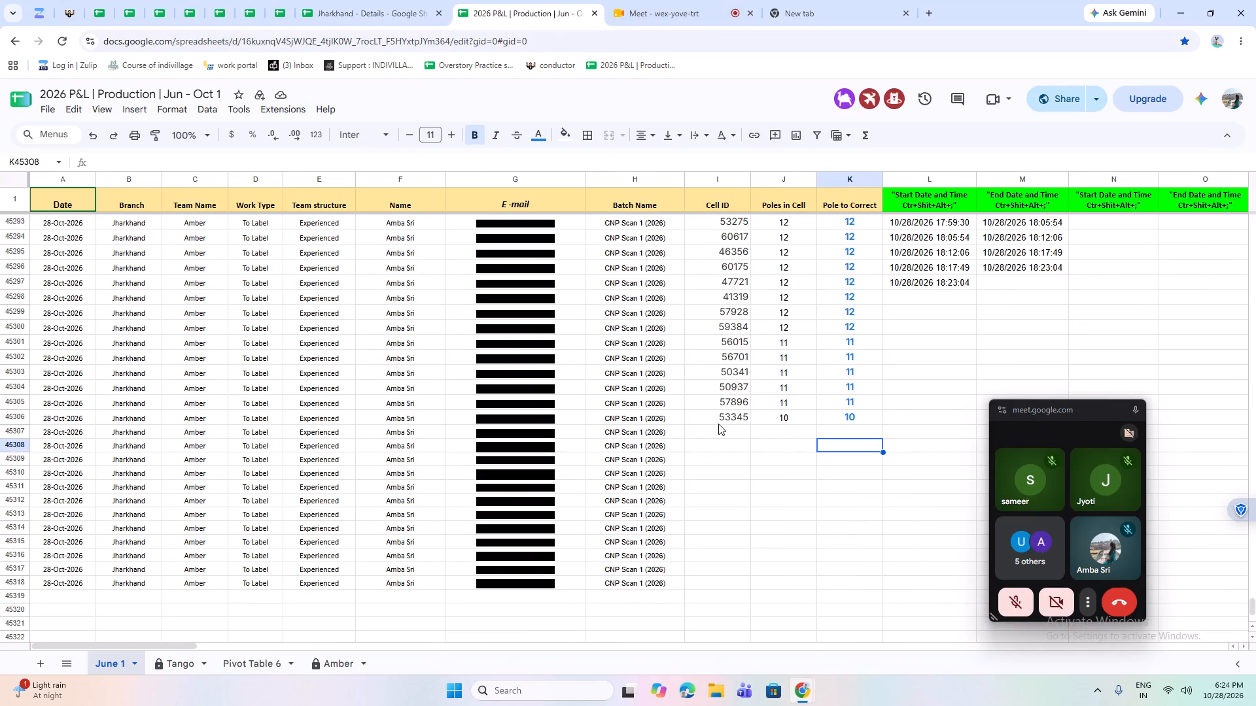
left_click(718, 424)
left_click(718, 432)
key("ctrl+v")
left_click(761, 432)
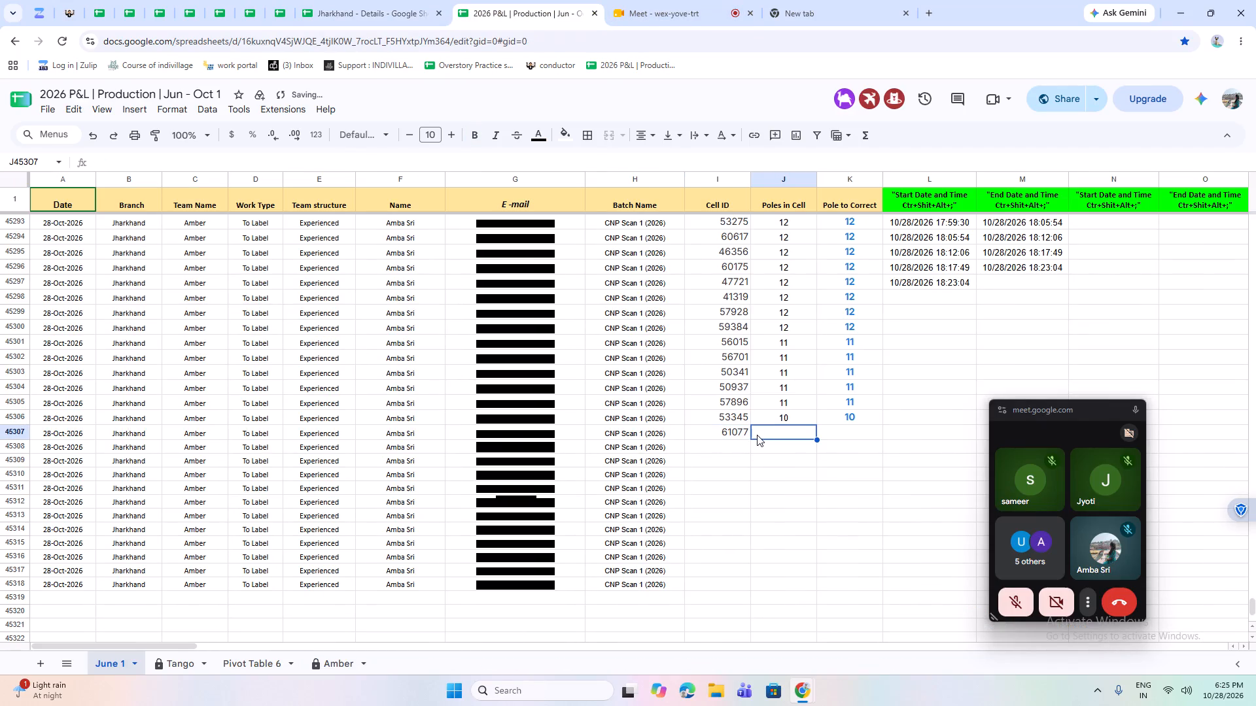
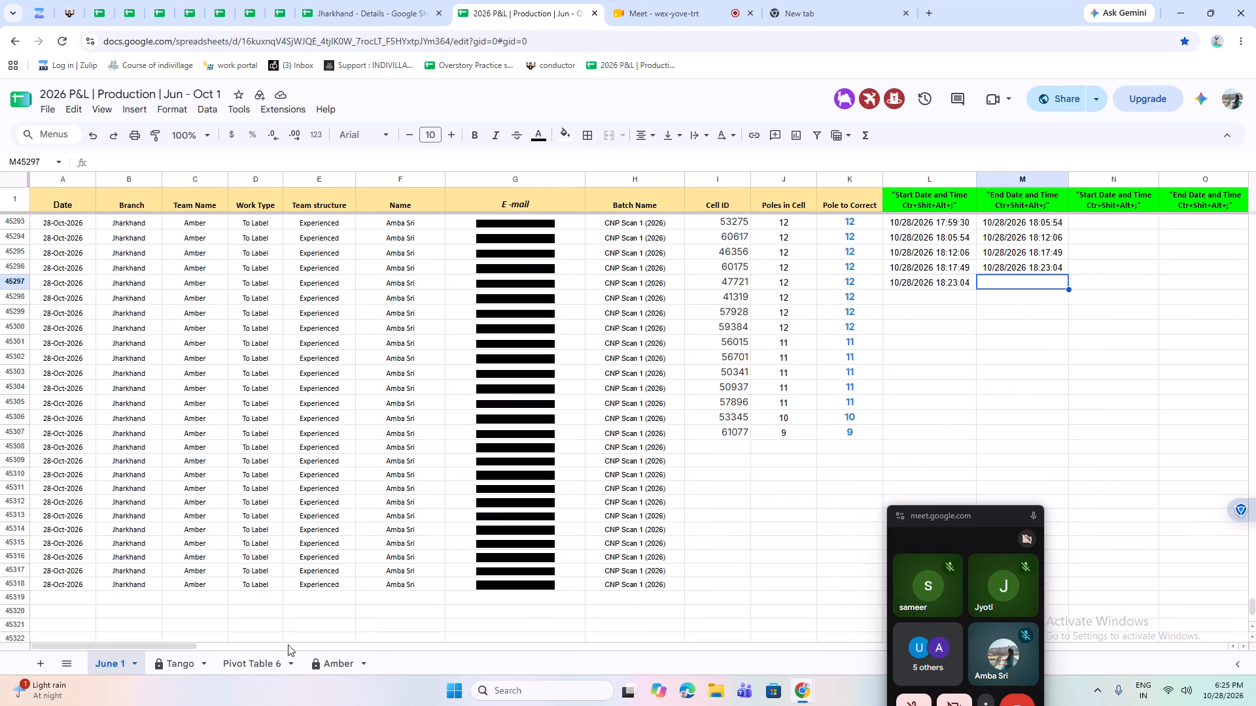
Fill the Duration Hrs formula down from row 45282 through row 45314 in 2026 P&L Production.
left_click_drag(183, 645, 283, 667)
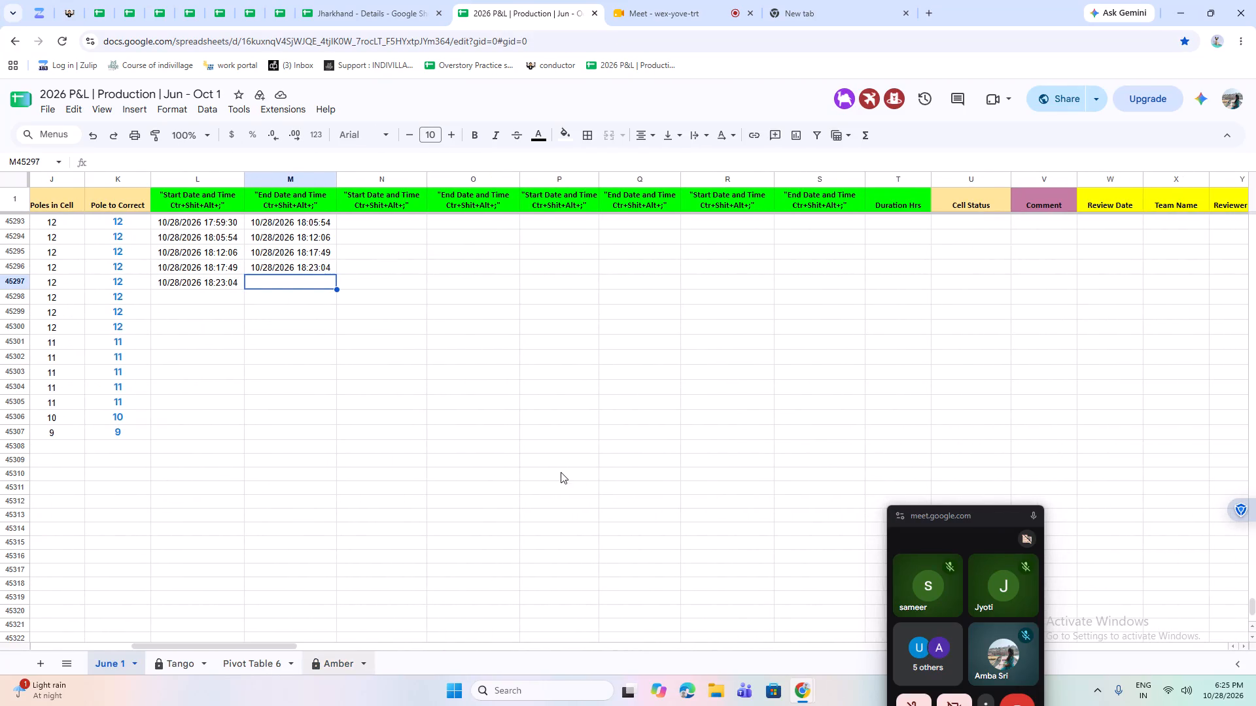
scroll(559, 471, "up", 1)
left_click(923, 320)
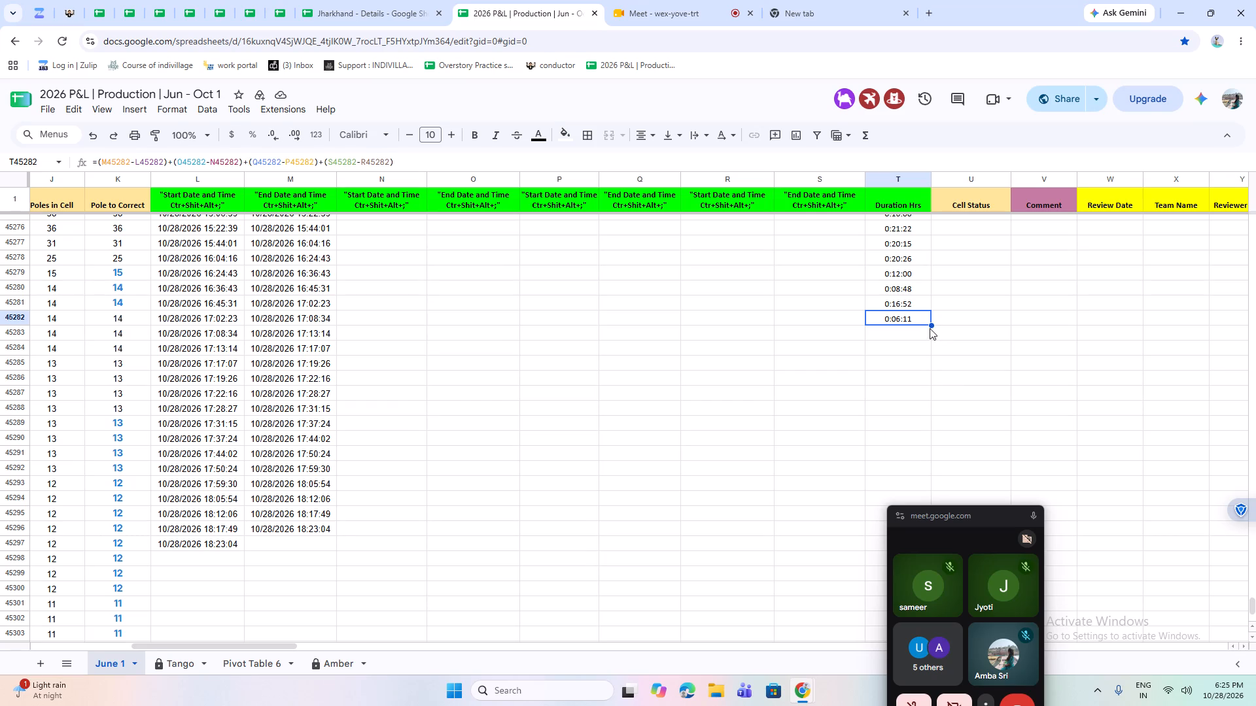
left_click_drag(931, 326, 883, 639)
left_click(1035, 425)
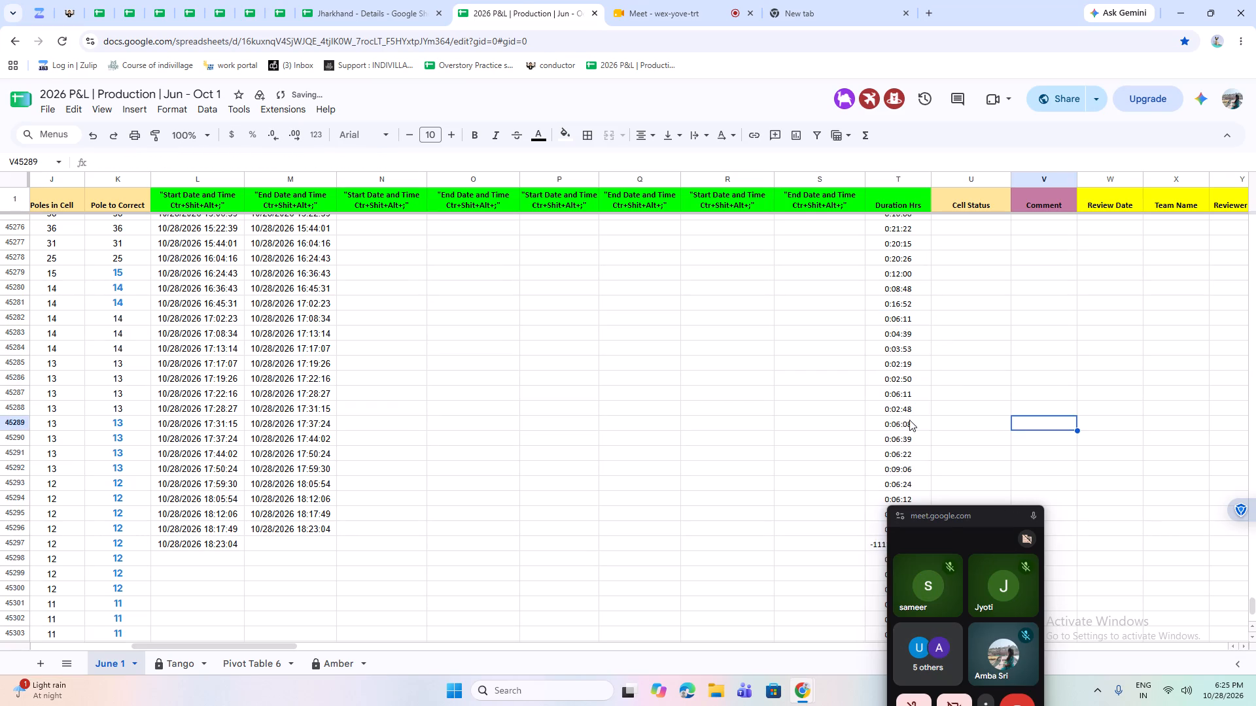
scroll(872, 416, "down", 1)
left_click(930, 375)
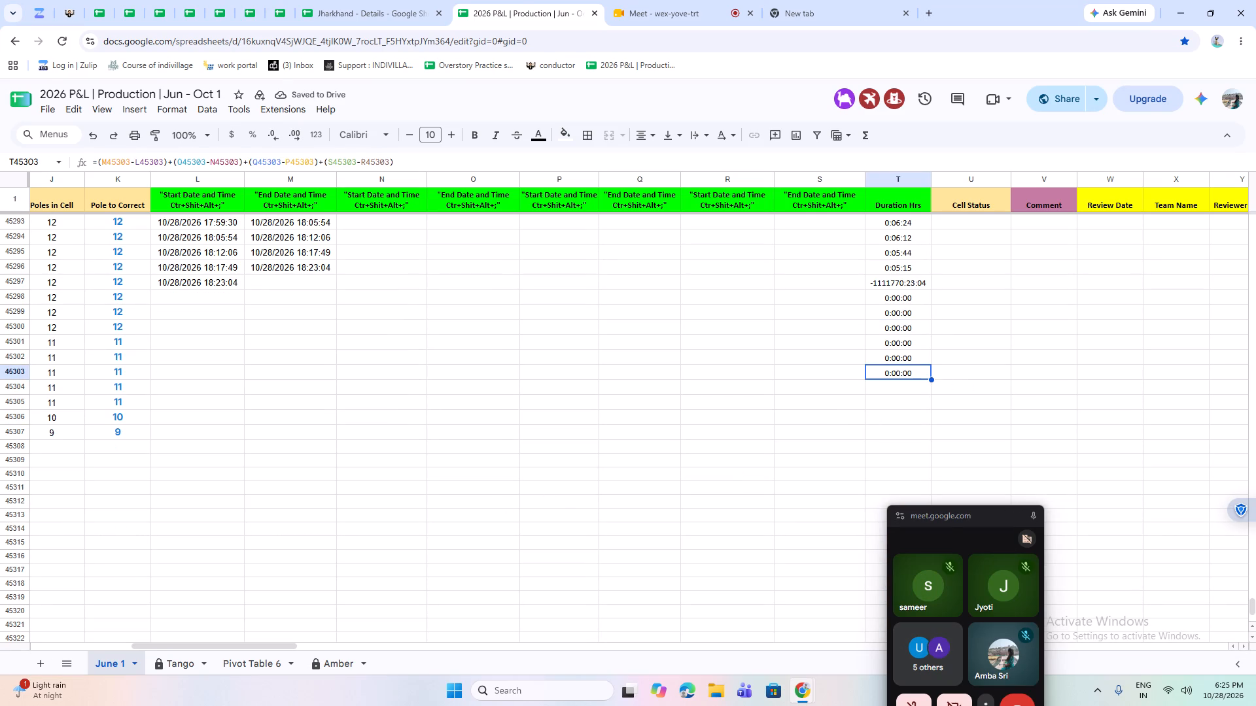
left_click_drag(929, 380, 923, 531)
left_click(992, 454)
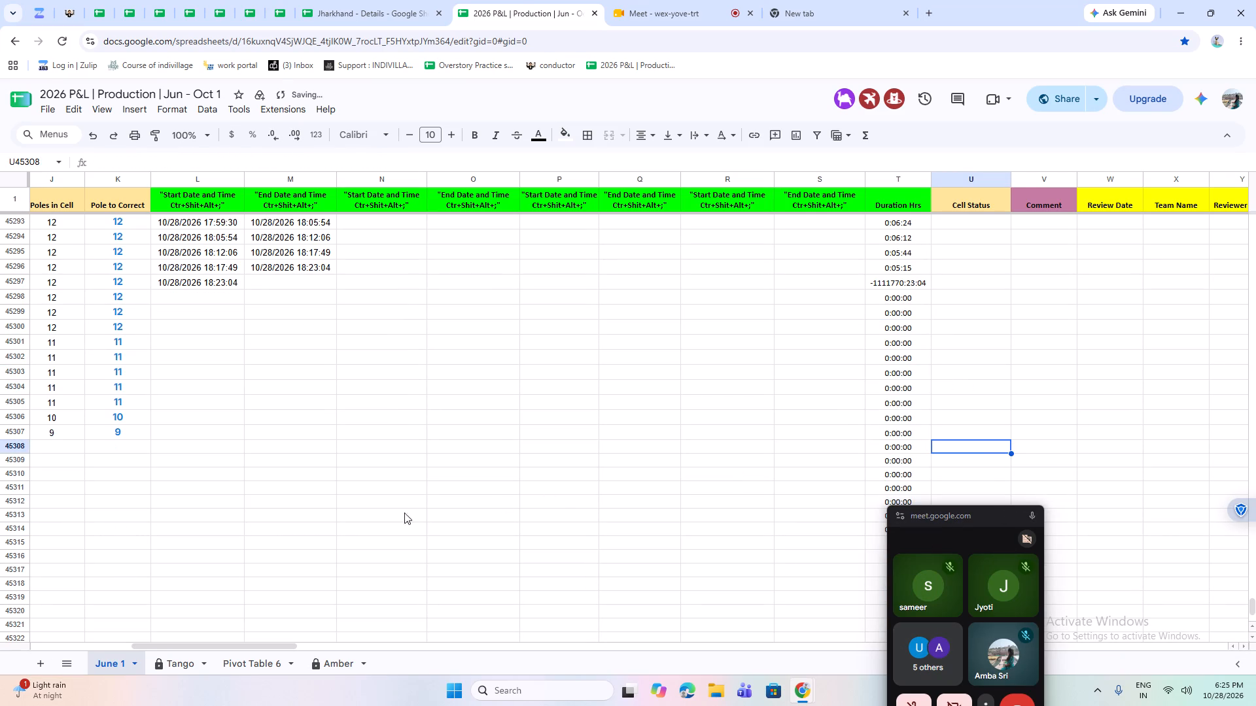
Stamp the current date and time as the end of cell ID 47721 in row 45297 and copy it as row 45298's start time.
left_click_drag(294, 648, 219, 647)
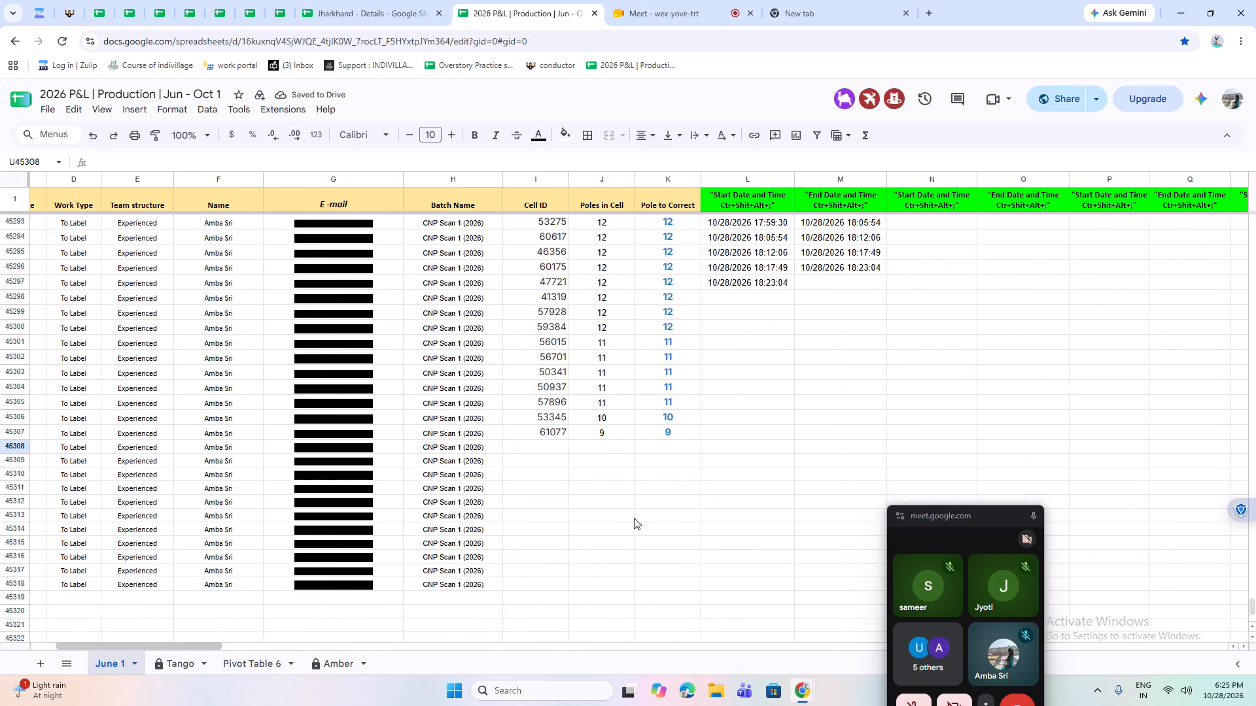
left_click(853, 278)
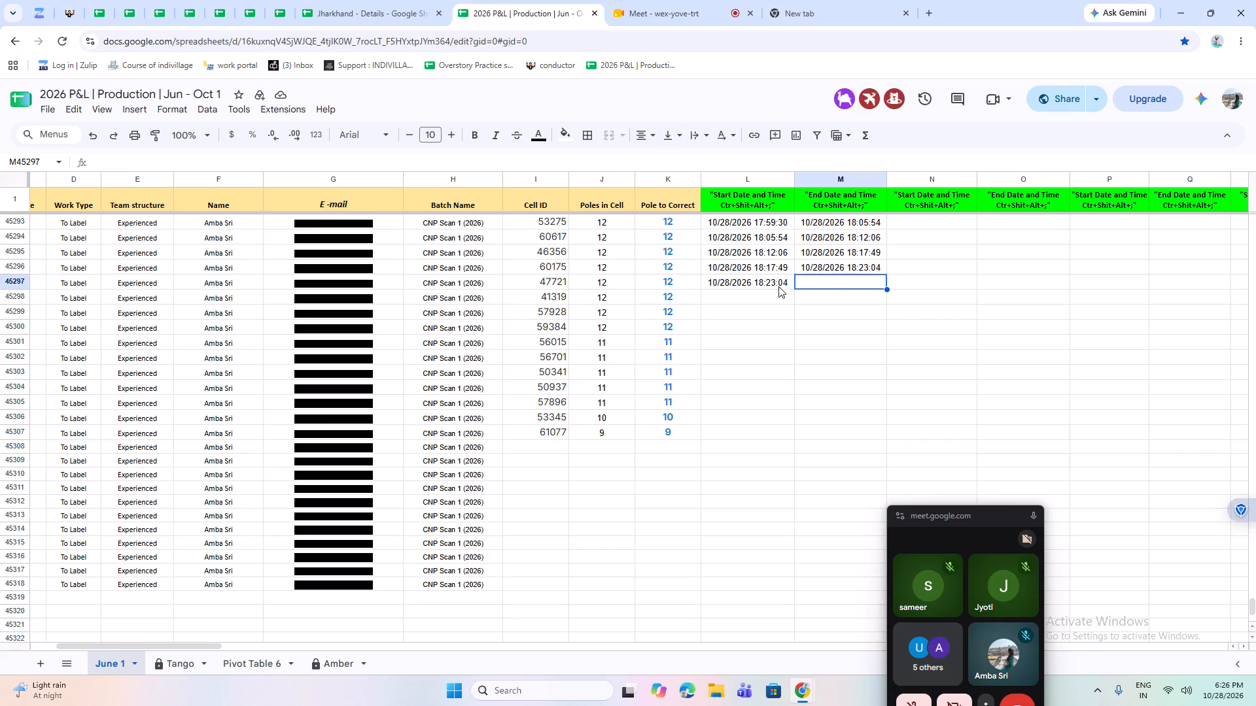
key("ctrl+alt+shift+semicolon")
key("ctrl+c")
left_click(754, 297)
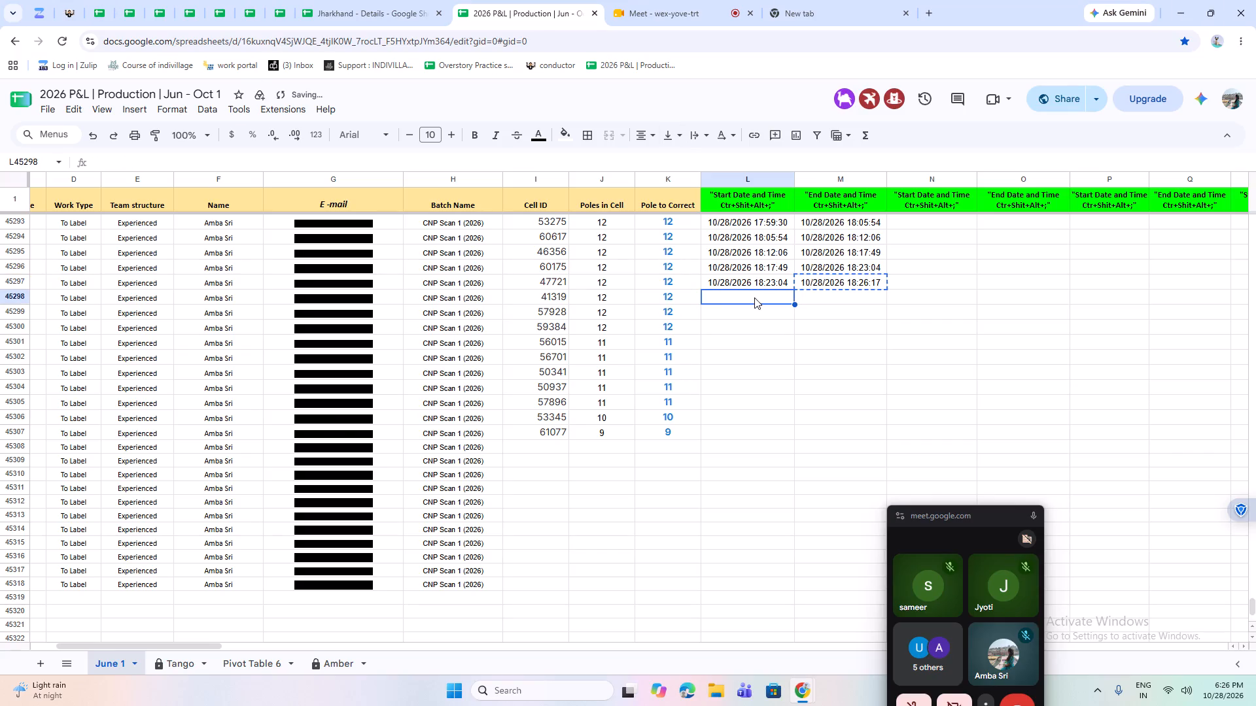
key("ctrl+v")
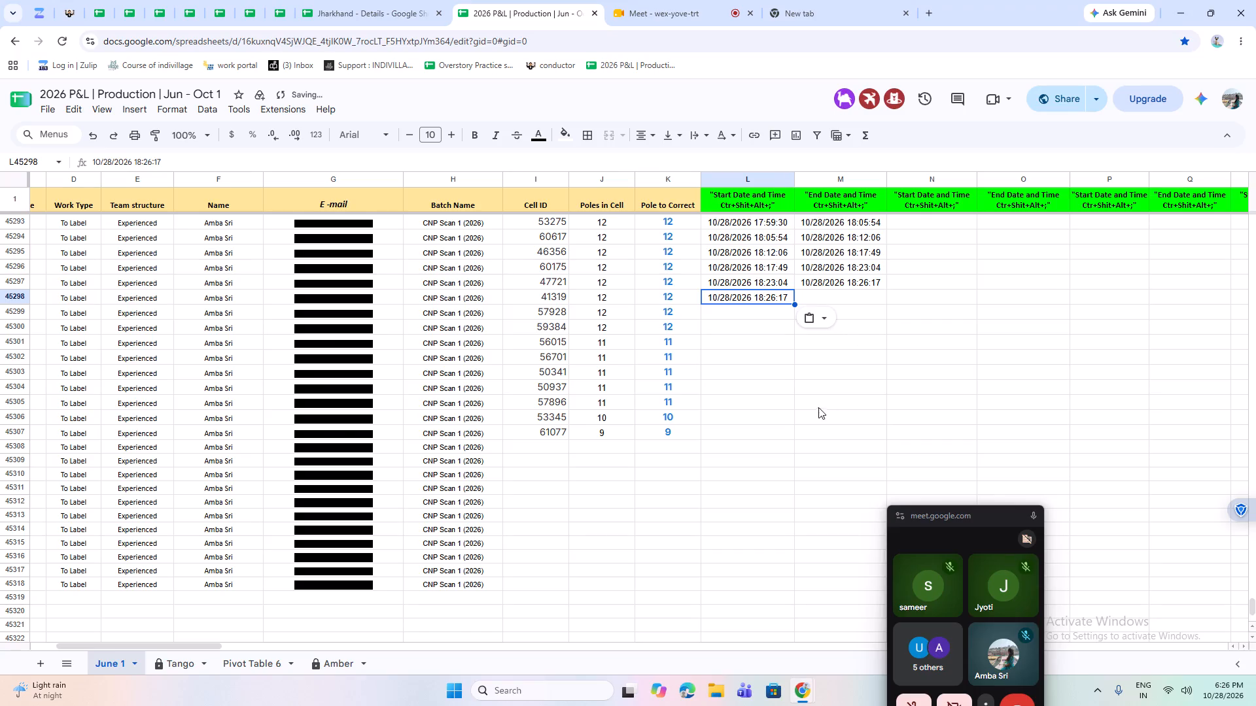
left_click(812, 409)
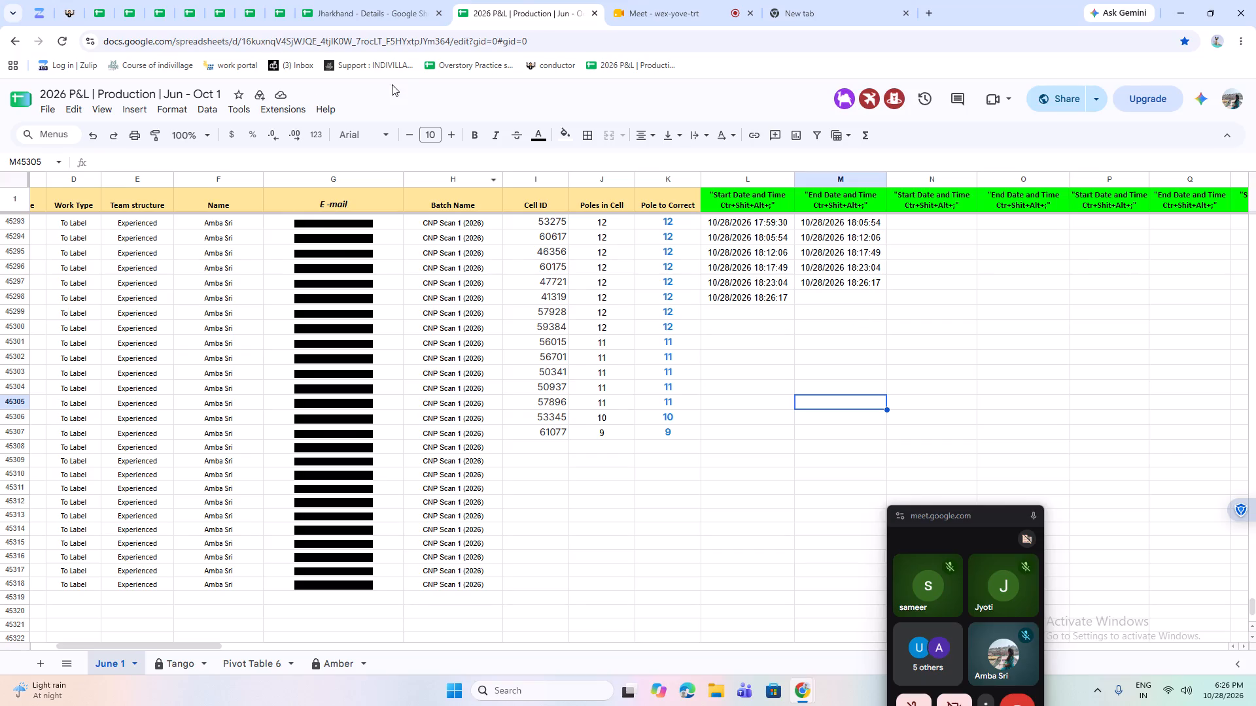
Select the first End Date and Time entry for cell ID 41319 in row 45298.
left_click(834, 299)
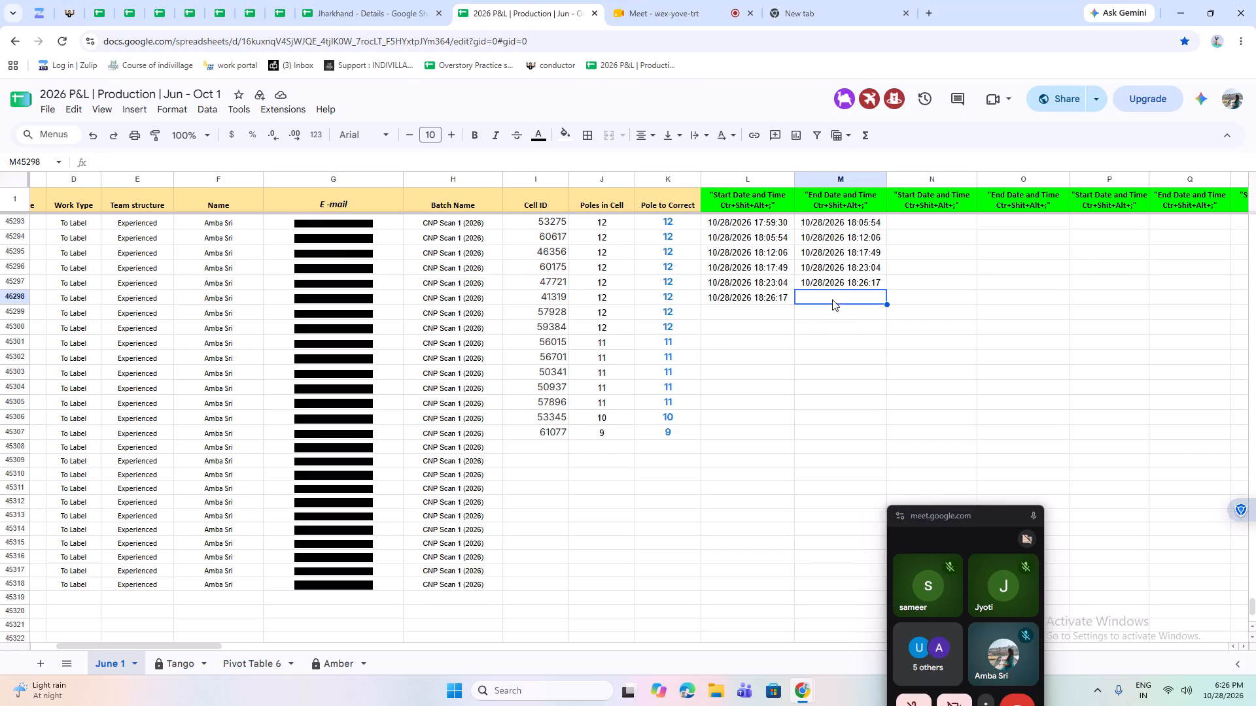
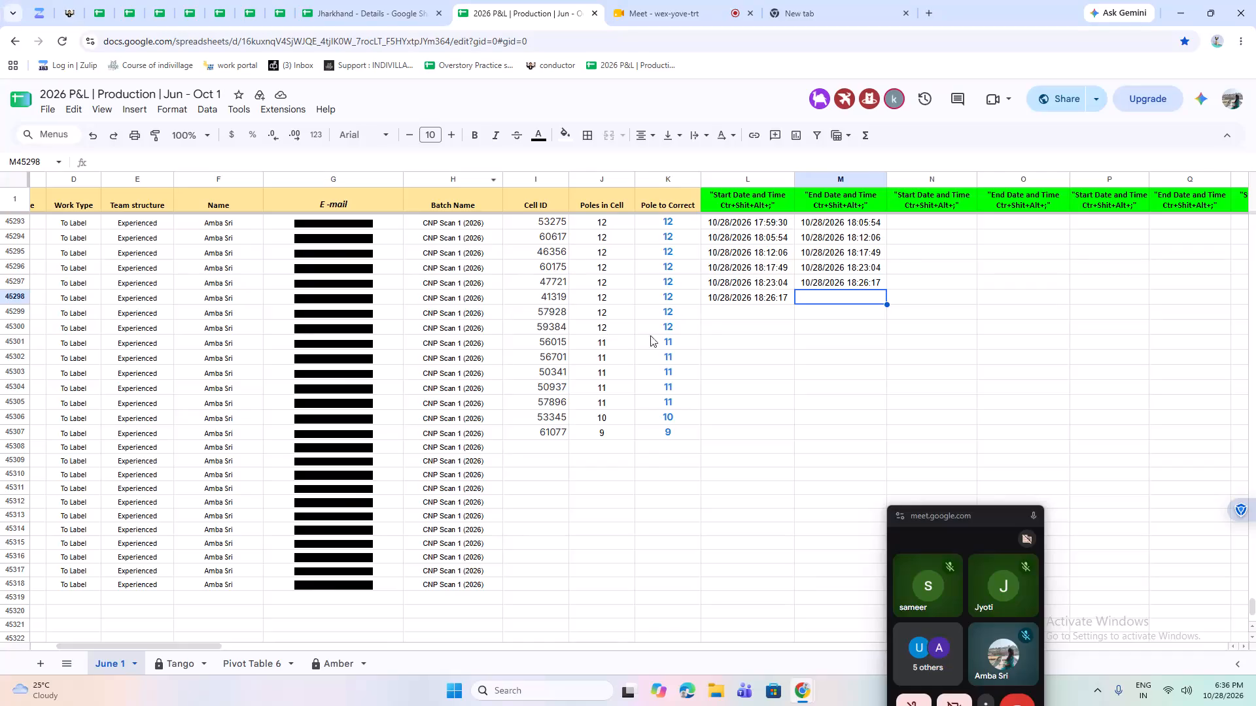
left_click(768, 303)
key("ctrl+c")
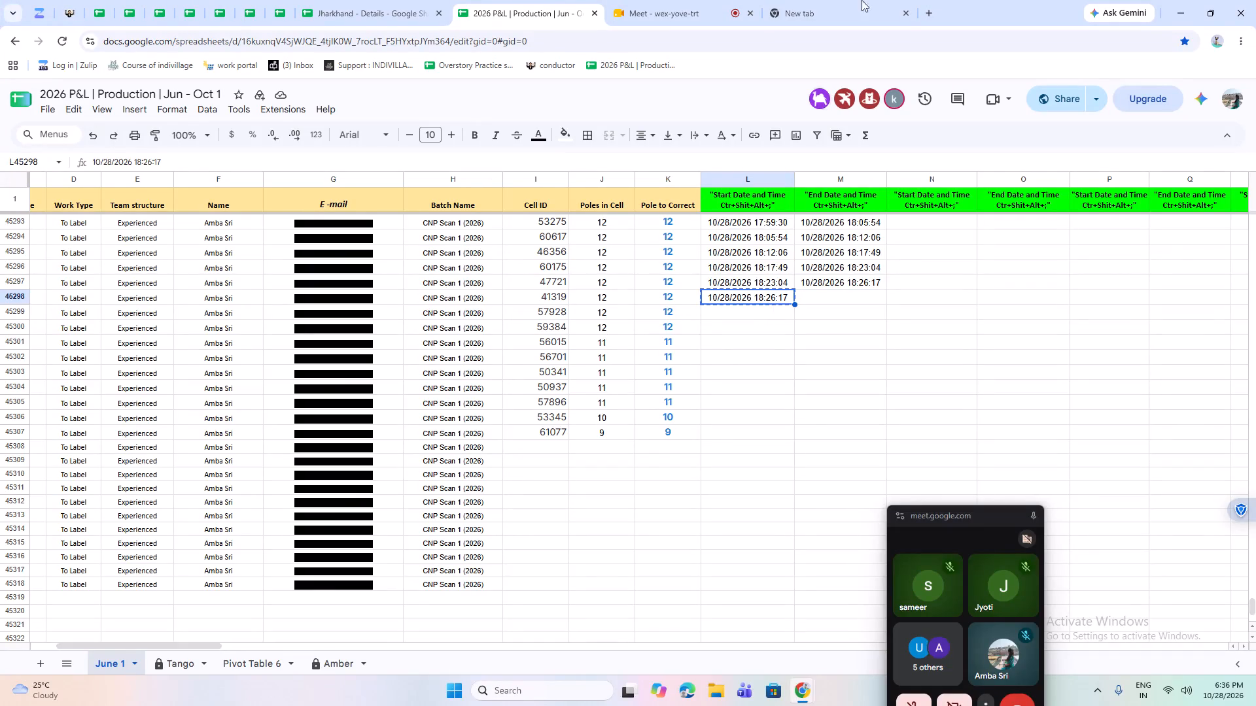
left_click(829, 8)
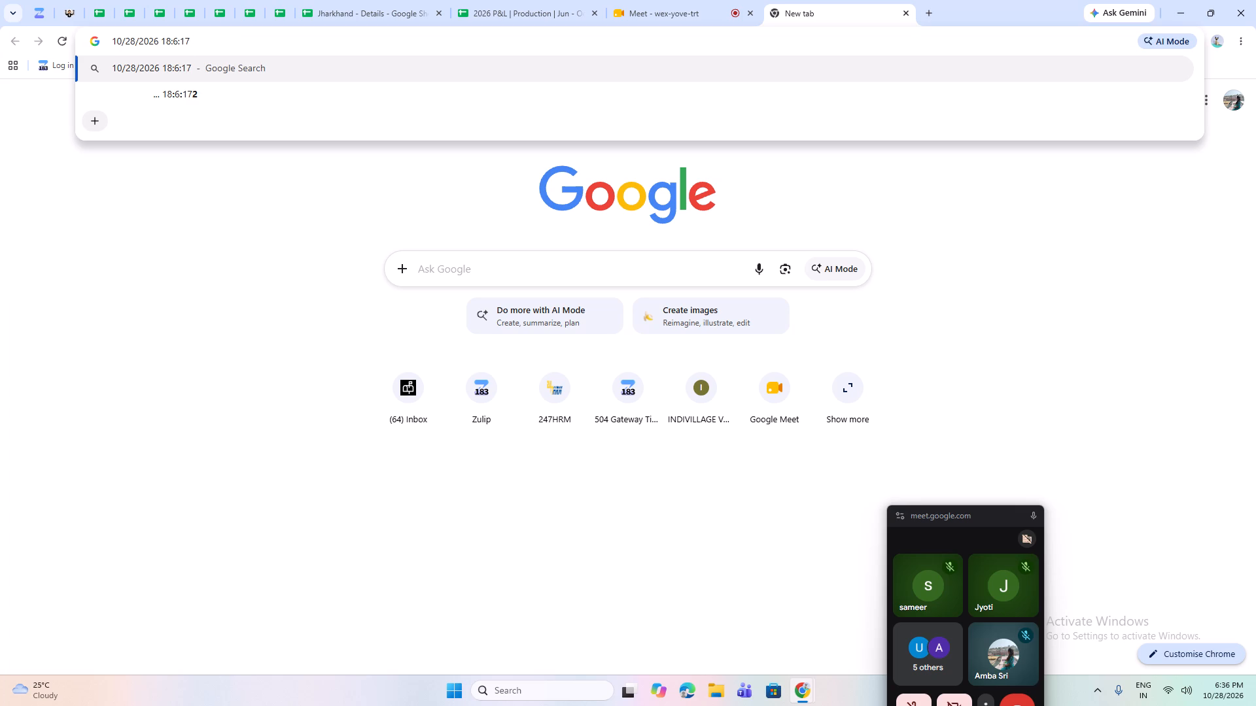
key("3")
left_click(182, 40)
key("BackSpace")
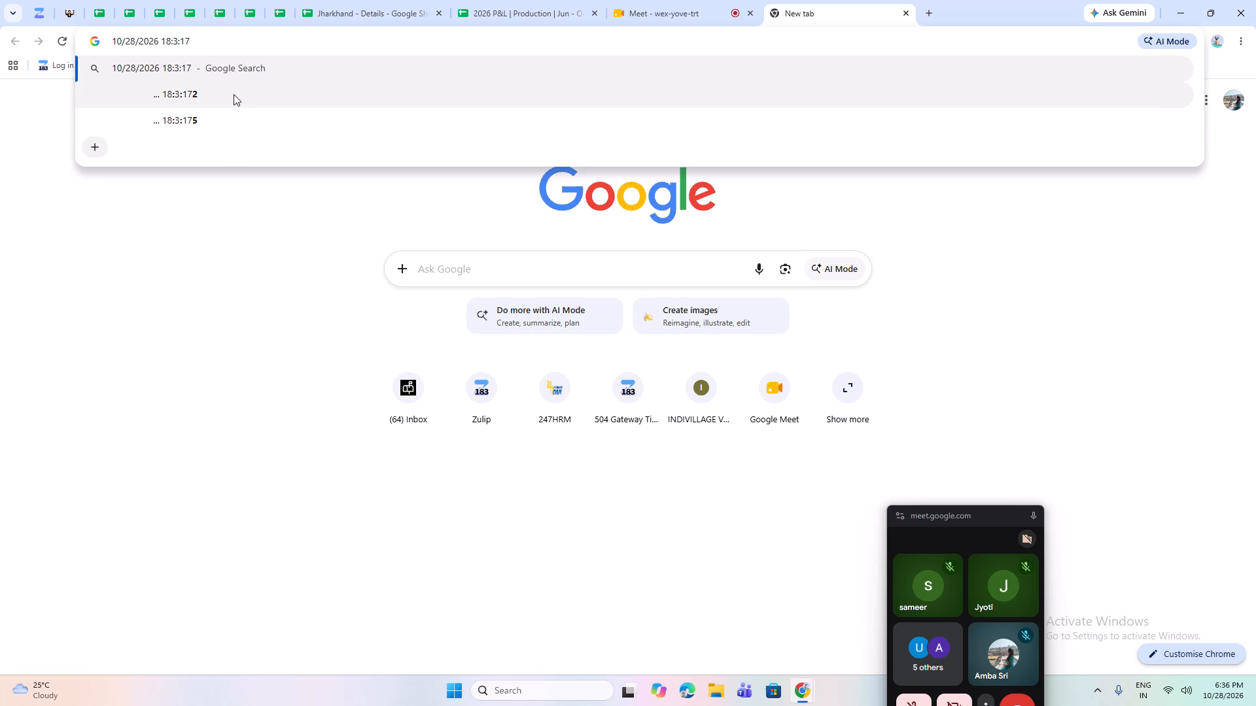
key("0")
left_click_drag(213, 40, 90, 50)
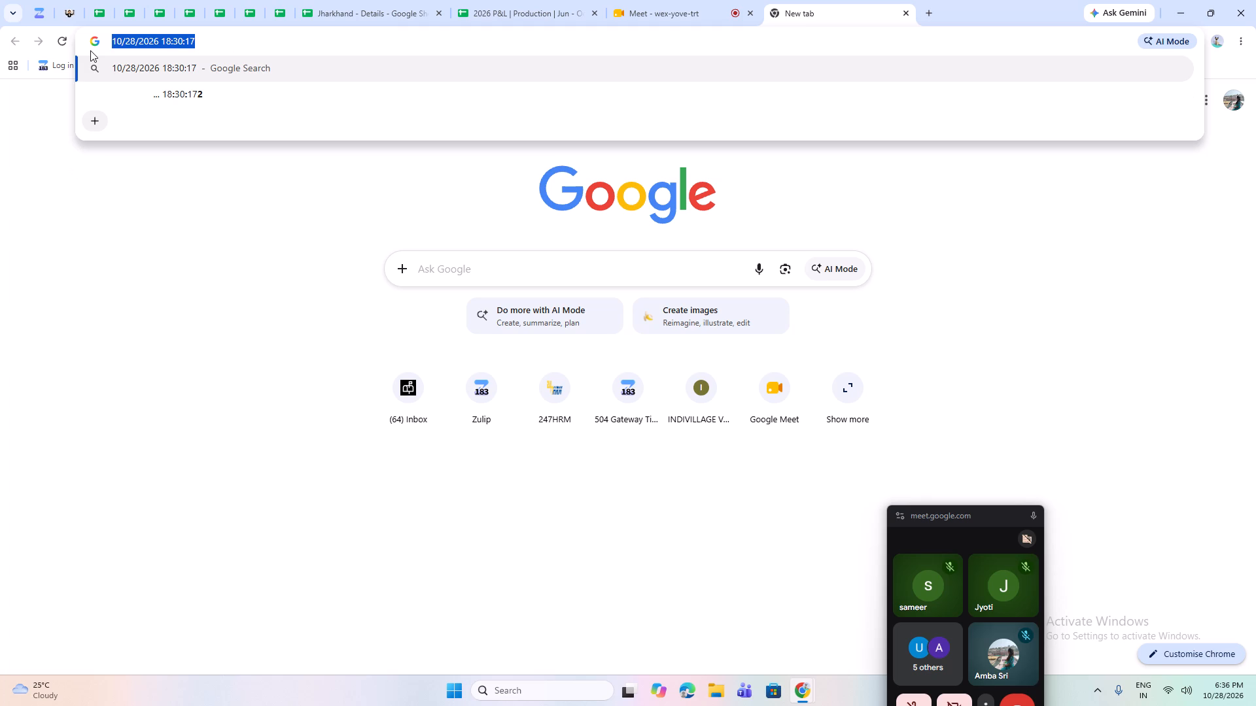
key("ctrl+c")
In the production sheet, enter 10/28/2026 18:30:17 as cell ID 41319's first end time in row 45298 and as row 45299's start time.
left_click(513, 0)
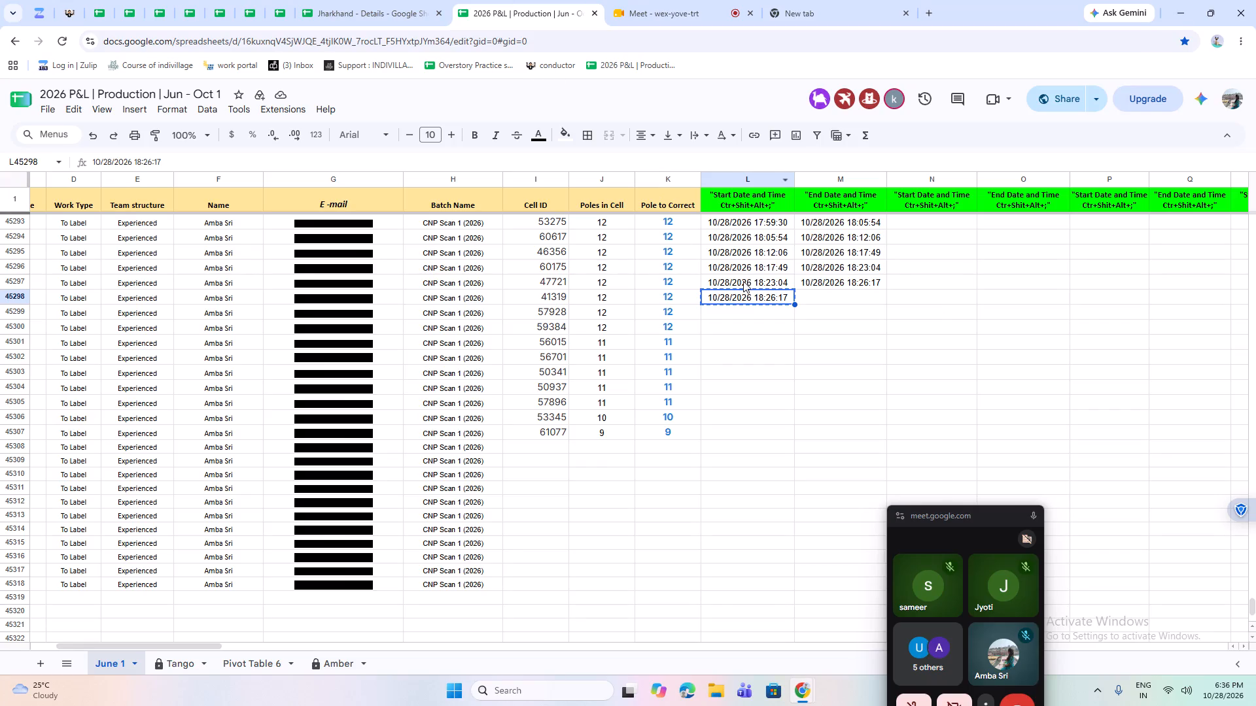
left_click(869, 300)
key("ctrl+v")
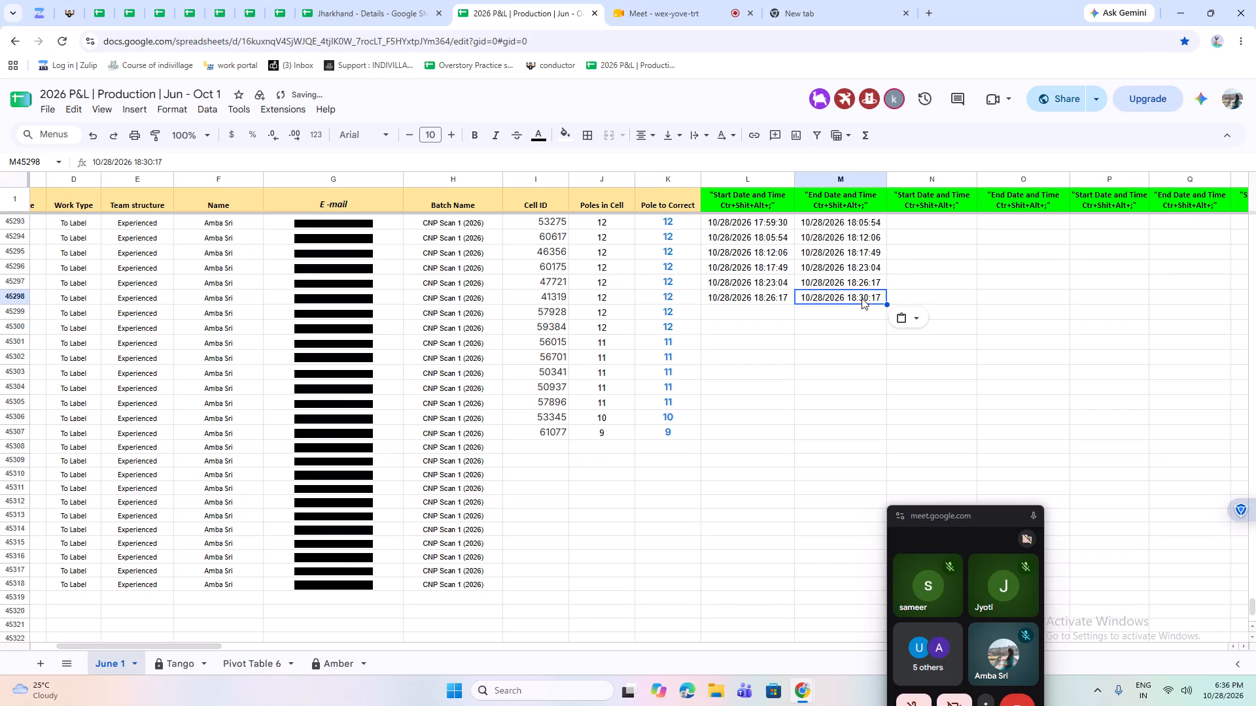
key("ctrl+c")
left_click(754, 311)
key("ctrl+v")
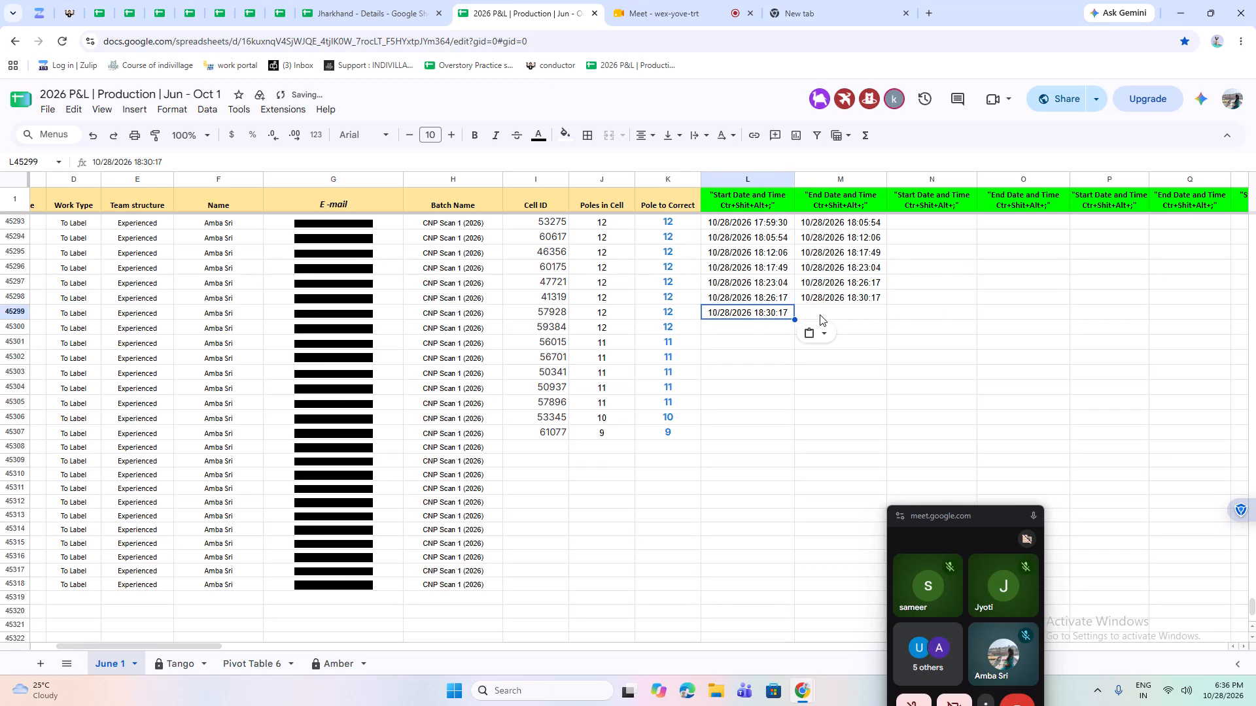
Stamp the current date and time as the end of cell ID 57928 in row 45299 and copy it as row 45300's start time.
left_click(820, 314)
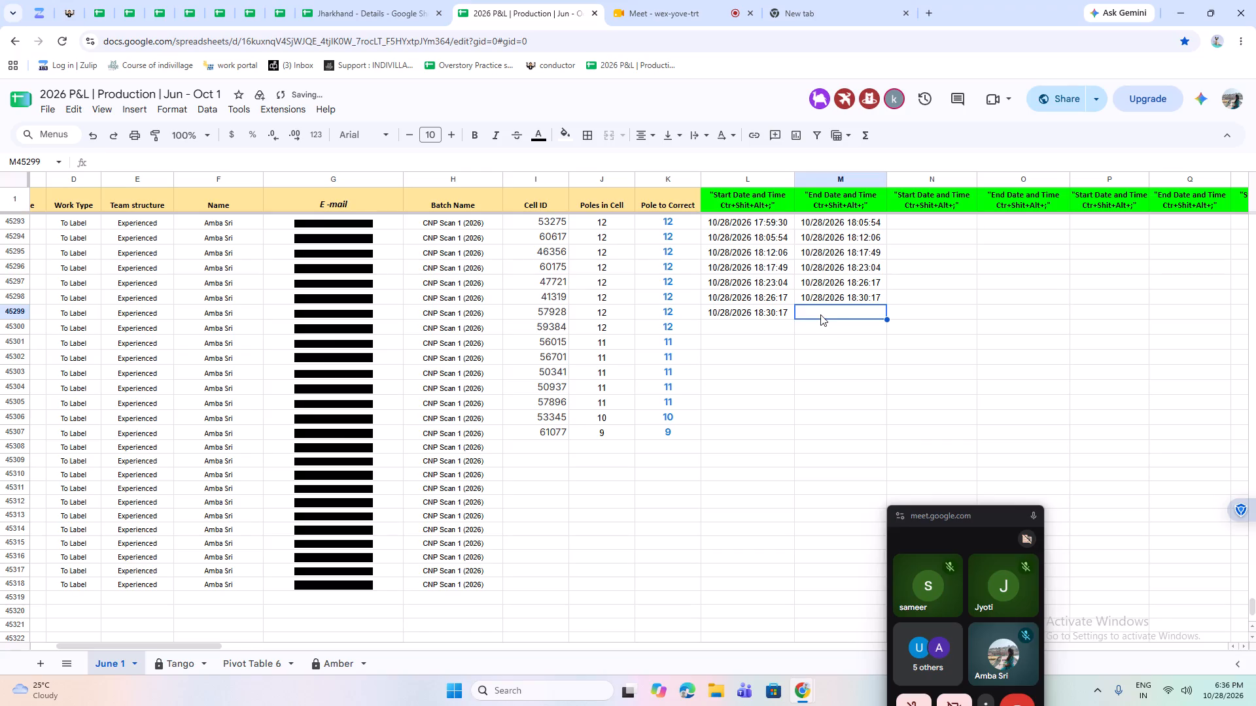
key("ctrl+alt+shift+semicolon")
key("ctrl+c")
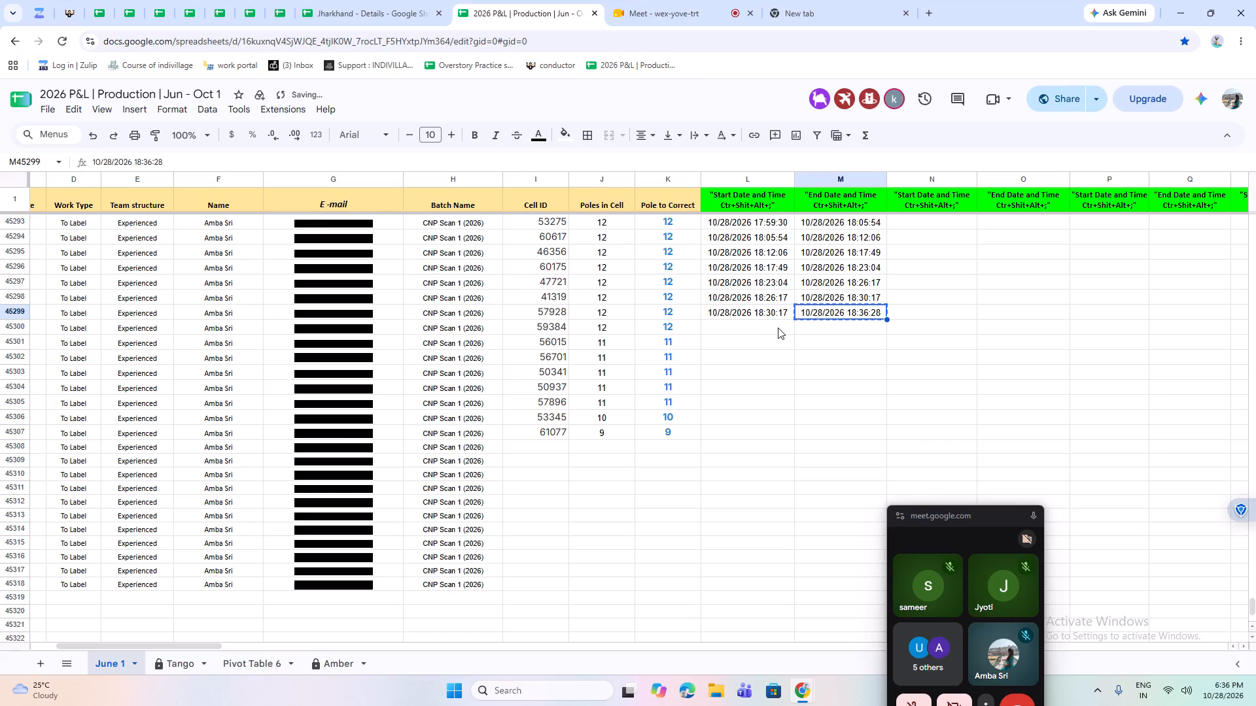
left_click(773, 328)
key("ctrl+v")
Select the first End Date and Time entry for cell ID 59384 in row 45300.
left_click(816, 328)
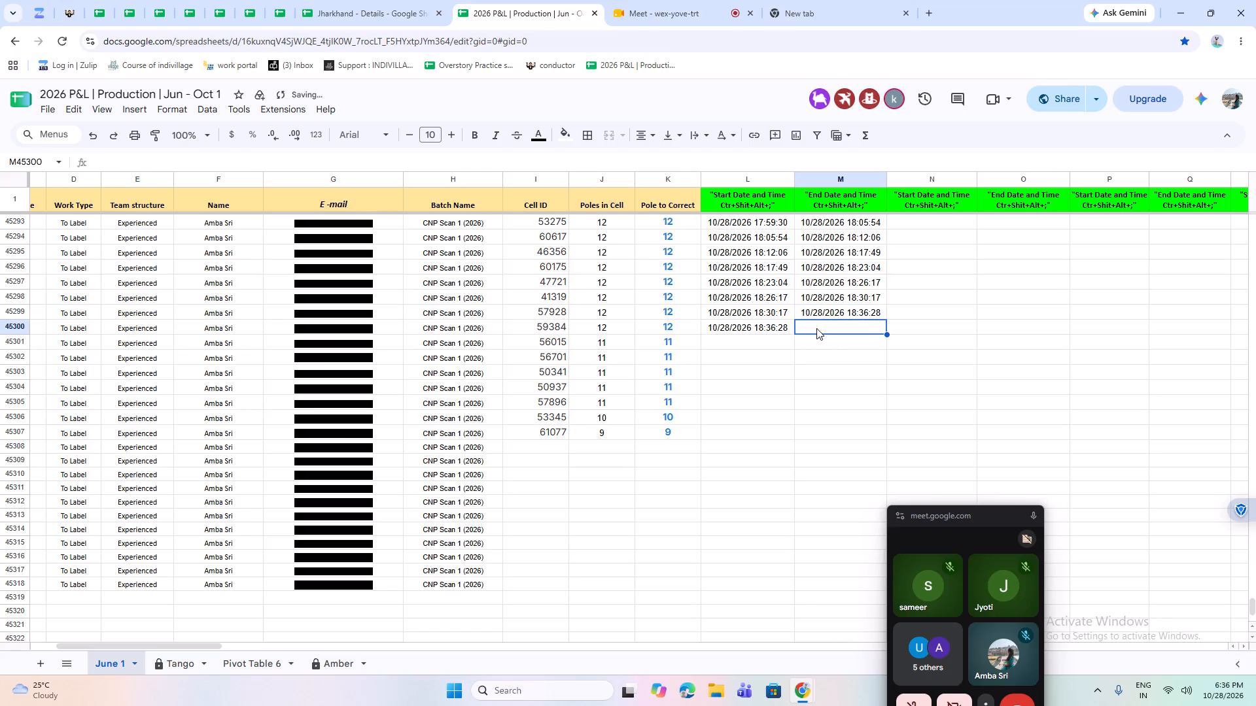
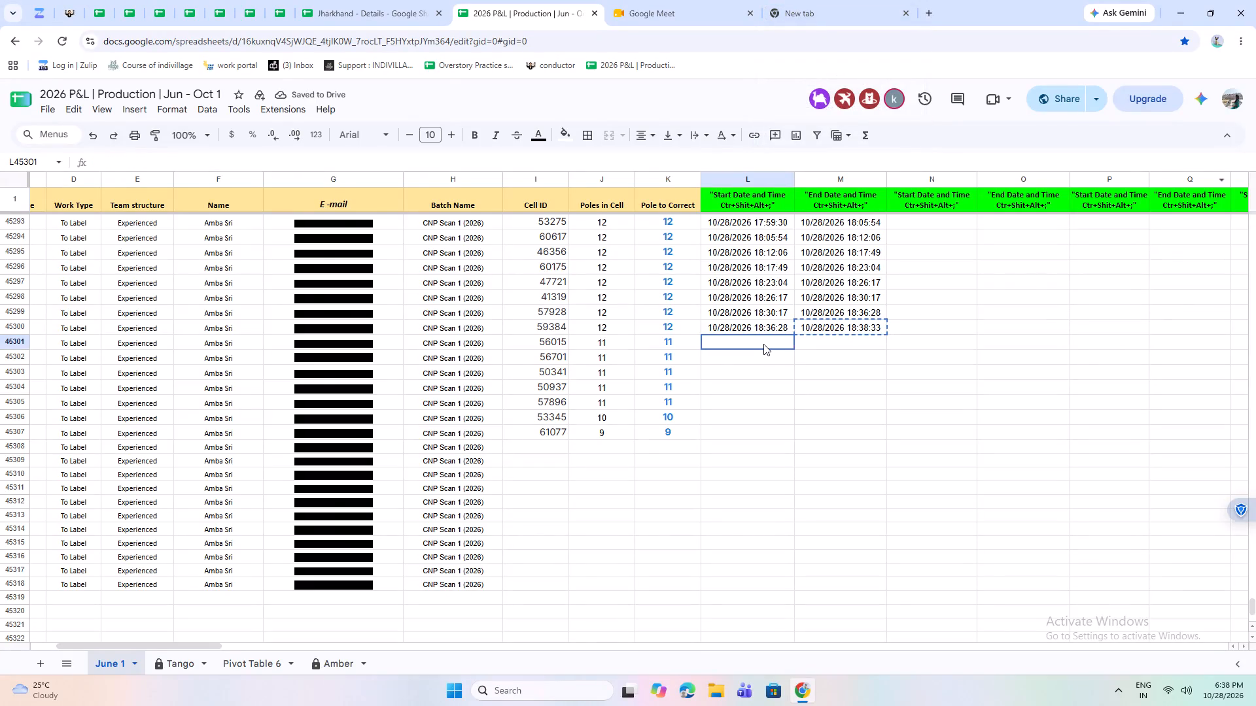
Paste 10/28/2026 18:38:33 as the first start date and time for cell ID 56015 in row 45301.
key("ctrl+v")
left_click(778, 395)
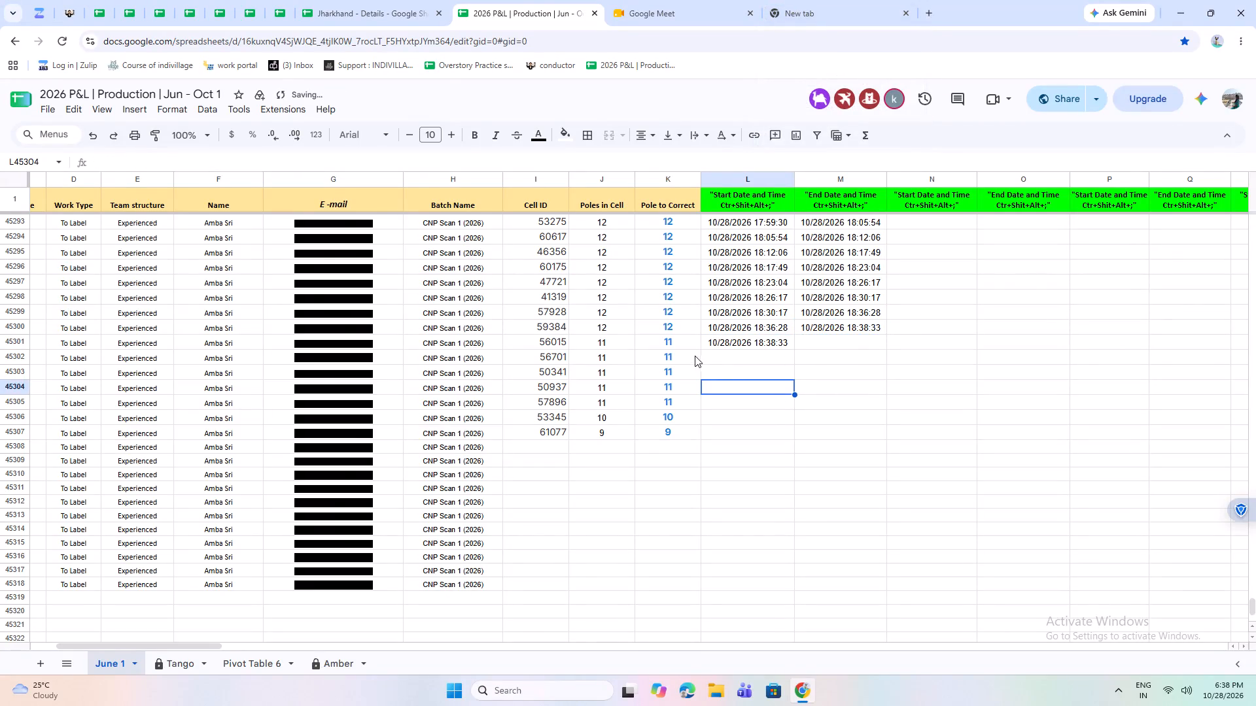
Check the sum of the Pole to Correct values for rows 45302 to 45307.
left_click_drag(683, 358, 688, 433)
left_click(863, 522)
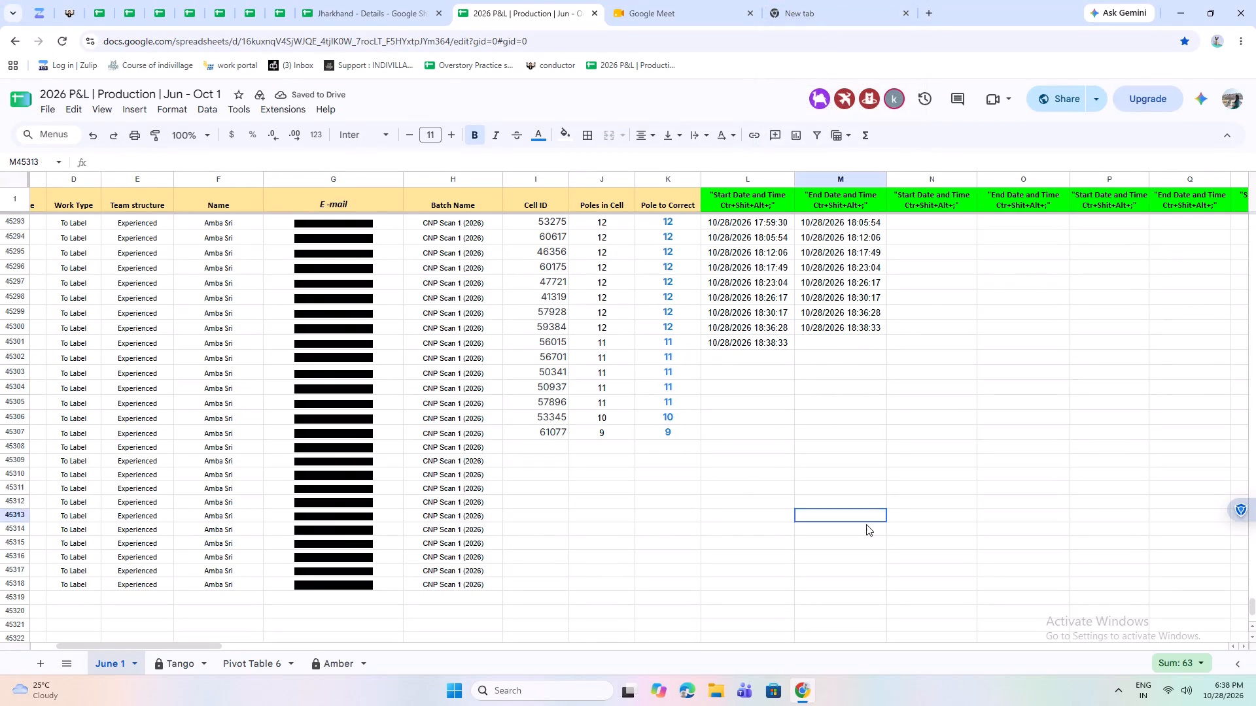
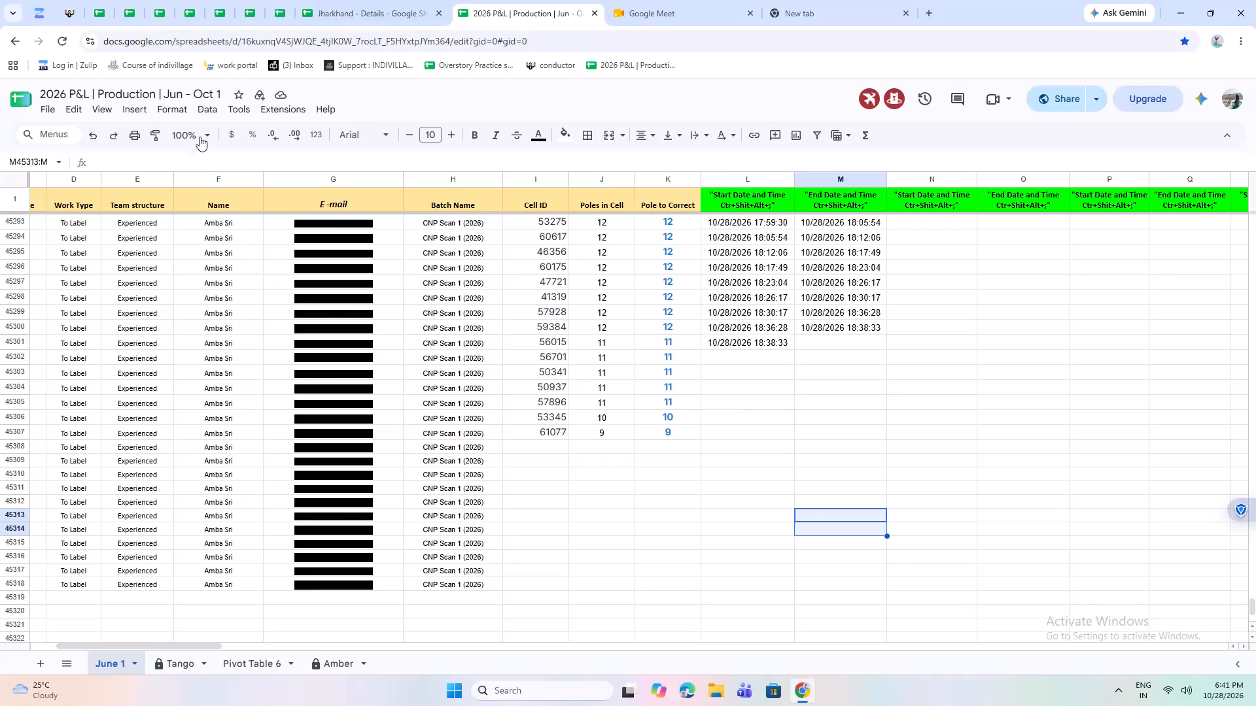
Insert the current timestamp, 10/28/2026 18:41:10, as the first end date and time for cell ID 56015 in row 45301.
left_click(818, 346)
key("ctrl+alt+shift+semicolon")
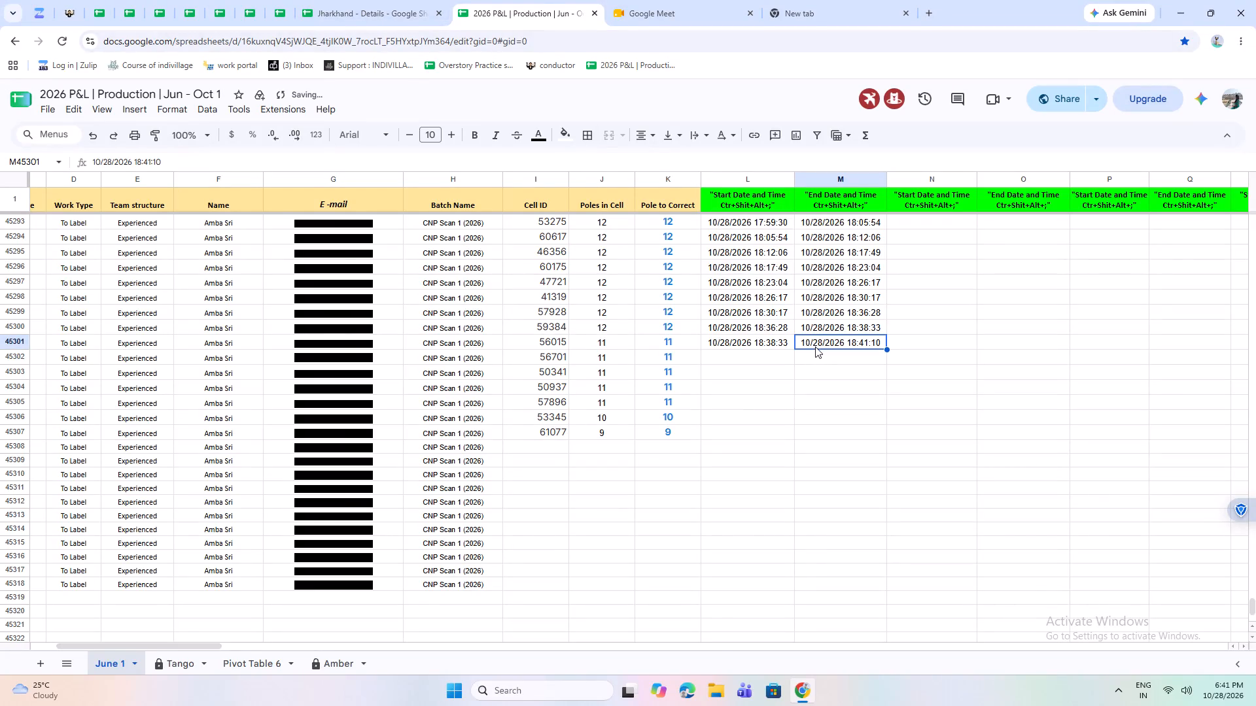
Copy the 10/28/2026 18:41:10 end time from row 45301 as the first start date and time for cell ID 56701 in row 45302.
key("ctrl+c")
left_click(721, 357)
key("ctrl+v")
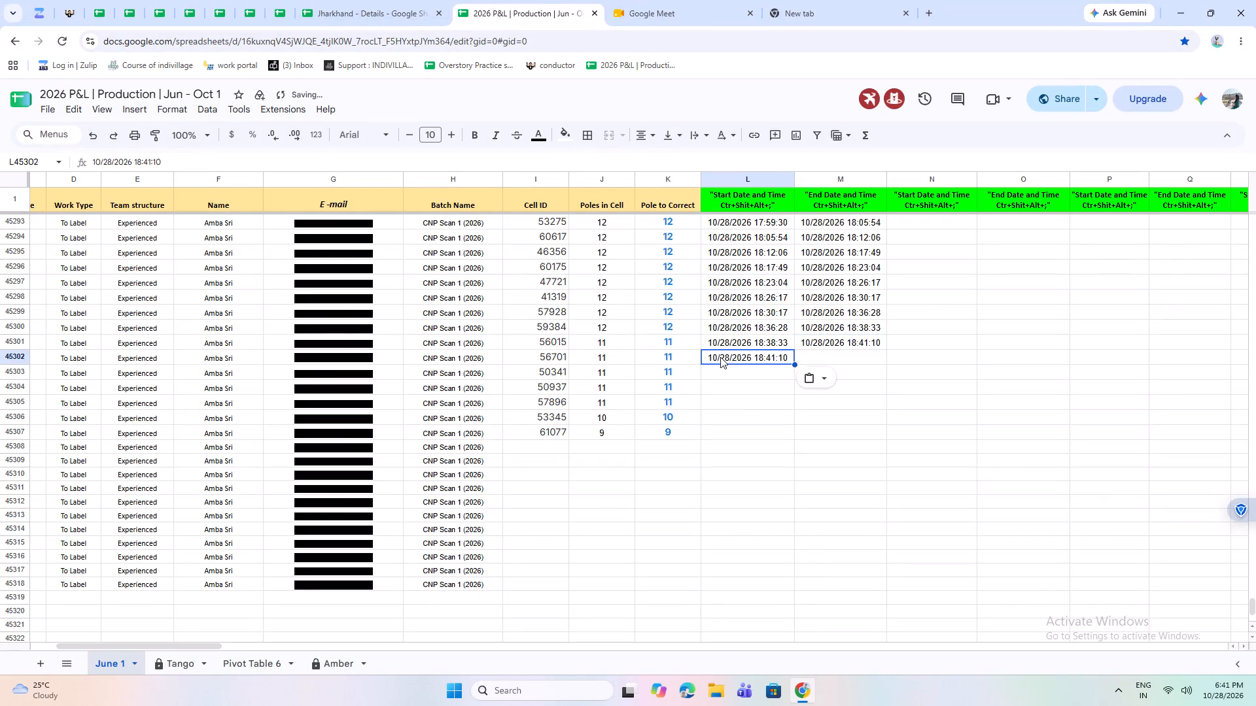
left_click(854, 354)
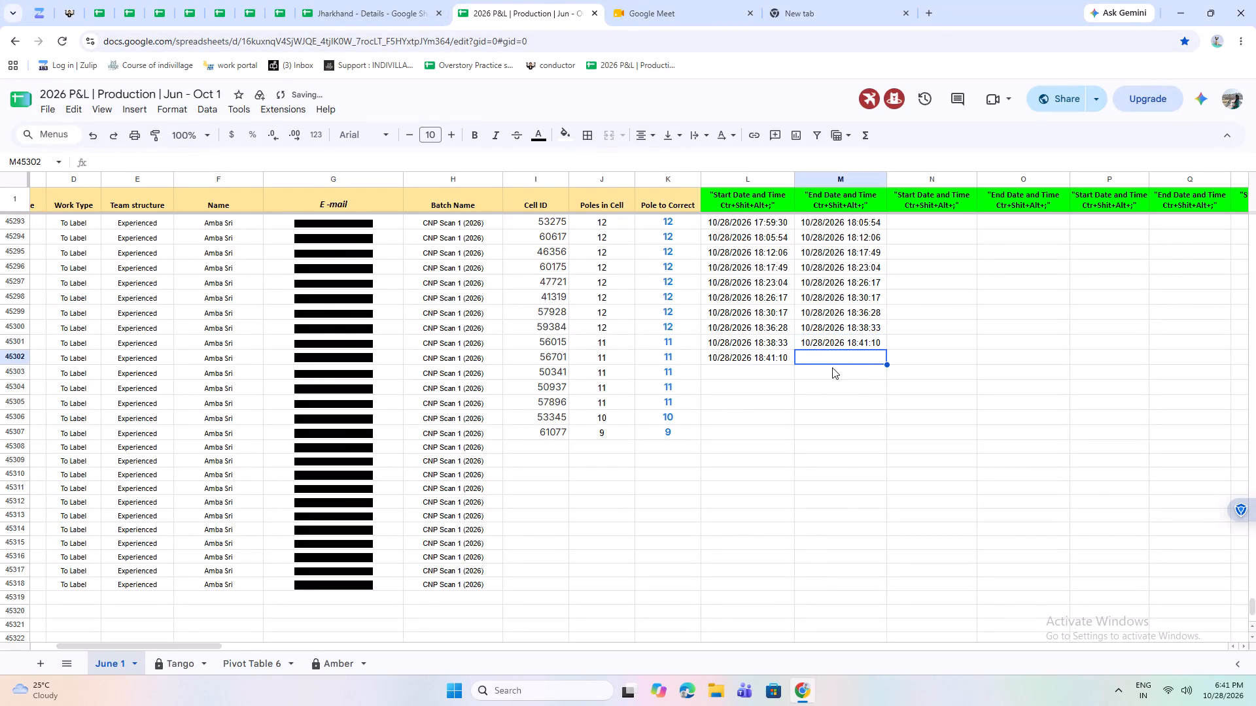
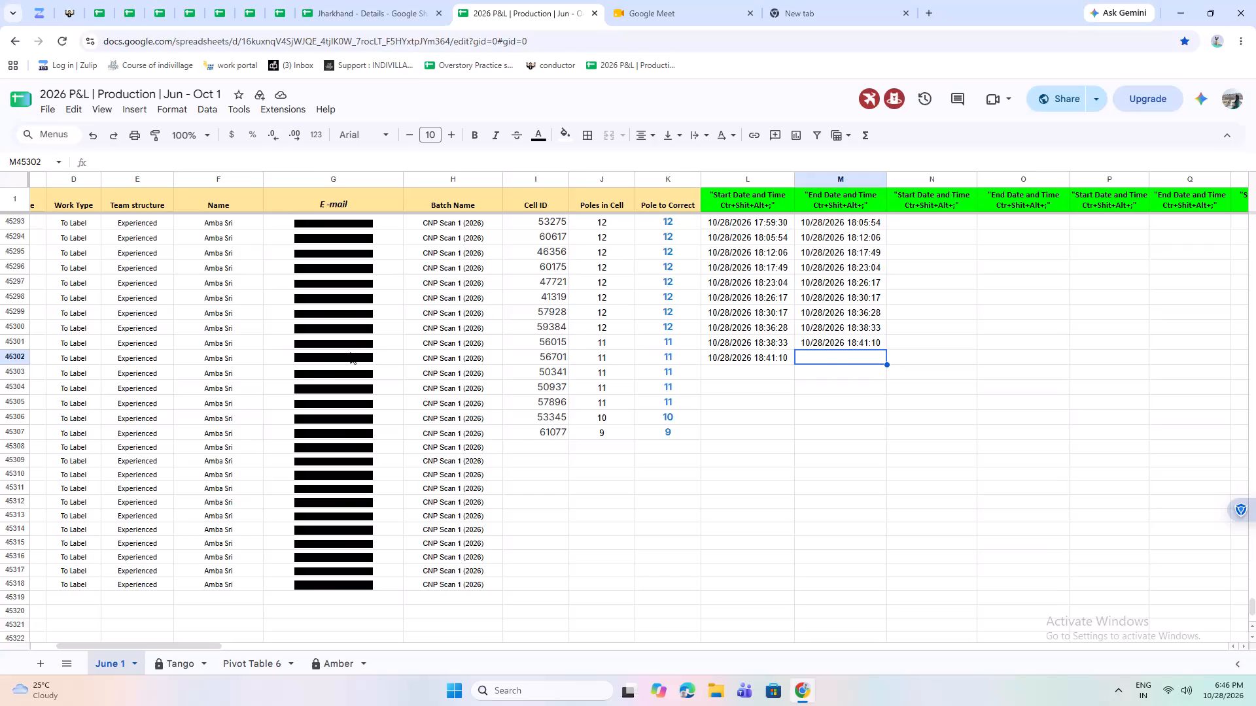
Insert the current timestamp, 10/28/2026 18:46:11, as the first end date and time for cell ID 56701 in row 45302.
key("ctrl+alt+shift+p")
key("ctrl+alt+shift+semicolon")
key("ctrl+alt+shift+semicolon")
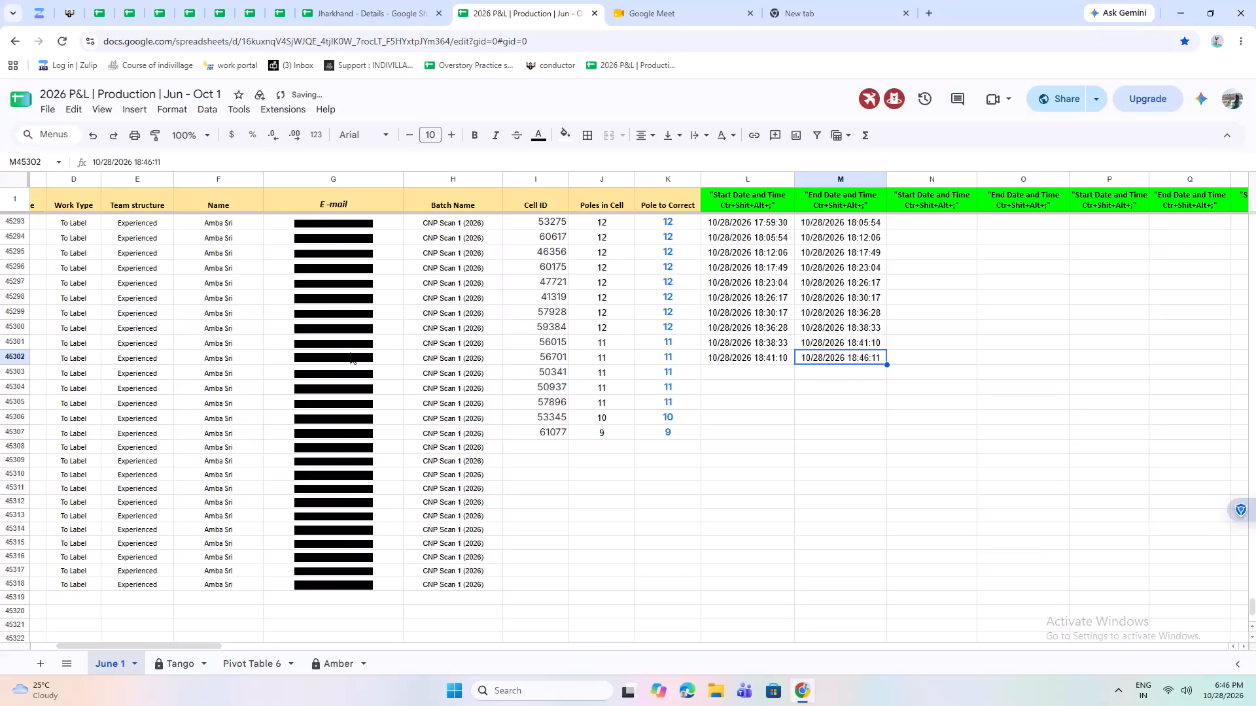
Copy the 10/28/2026 18:46:11 end time from row 45302 as the first start date and time for cell ID 50341 in row 45303.
key("ctrl+c")
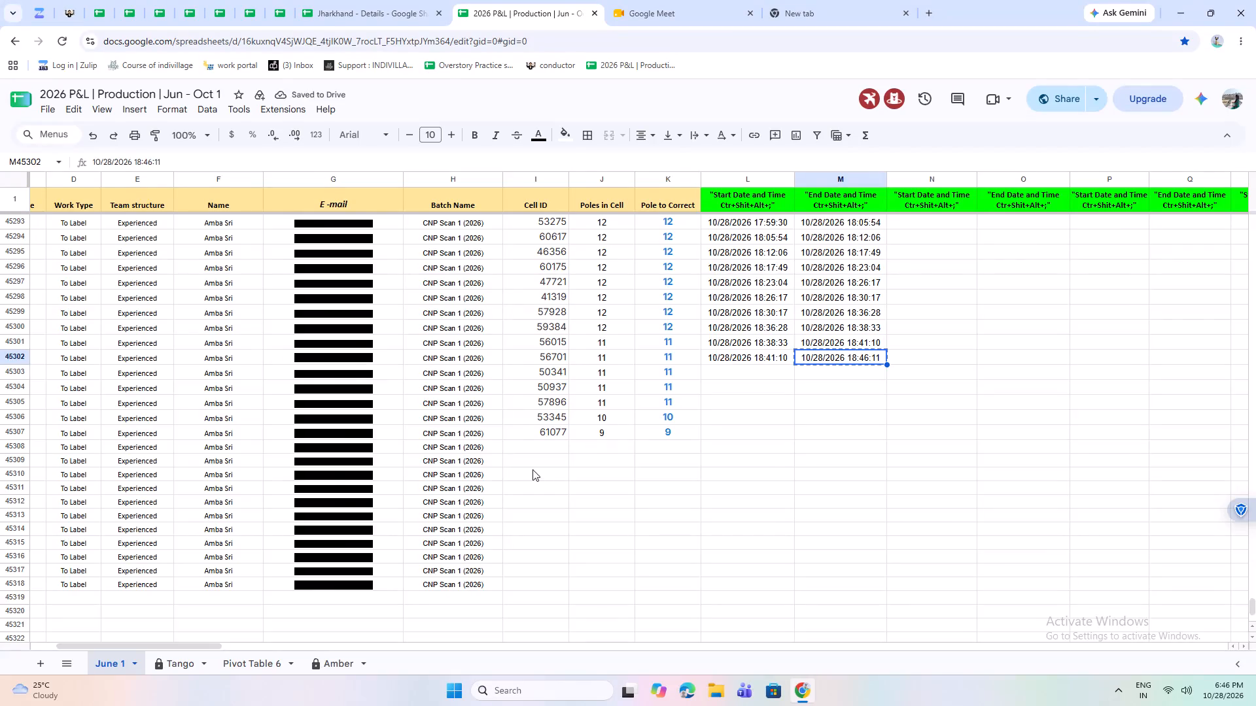
left_click(732, 369)
key("ctrl+v")
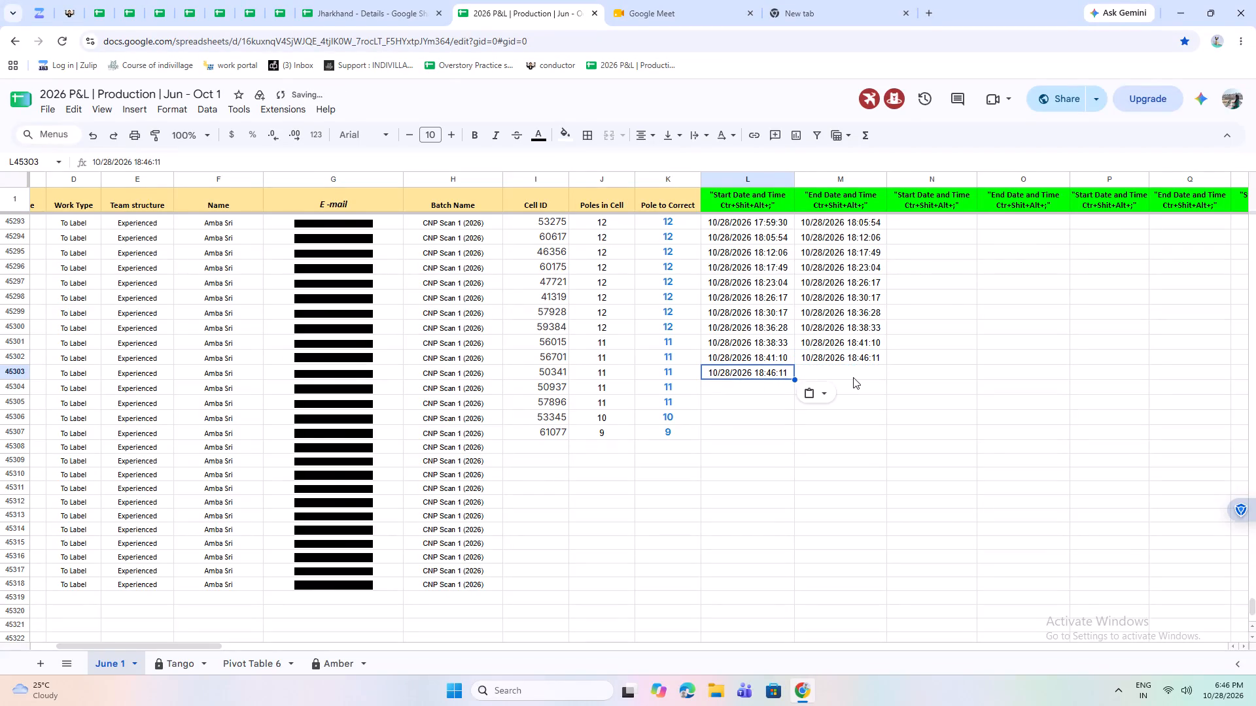
left_click(853, 377)
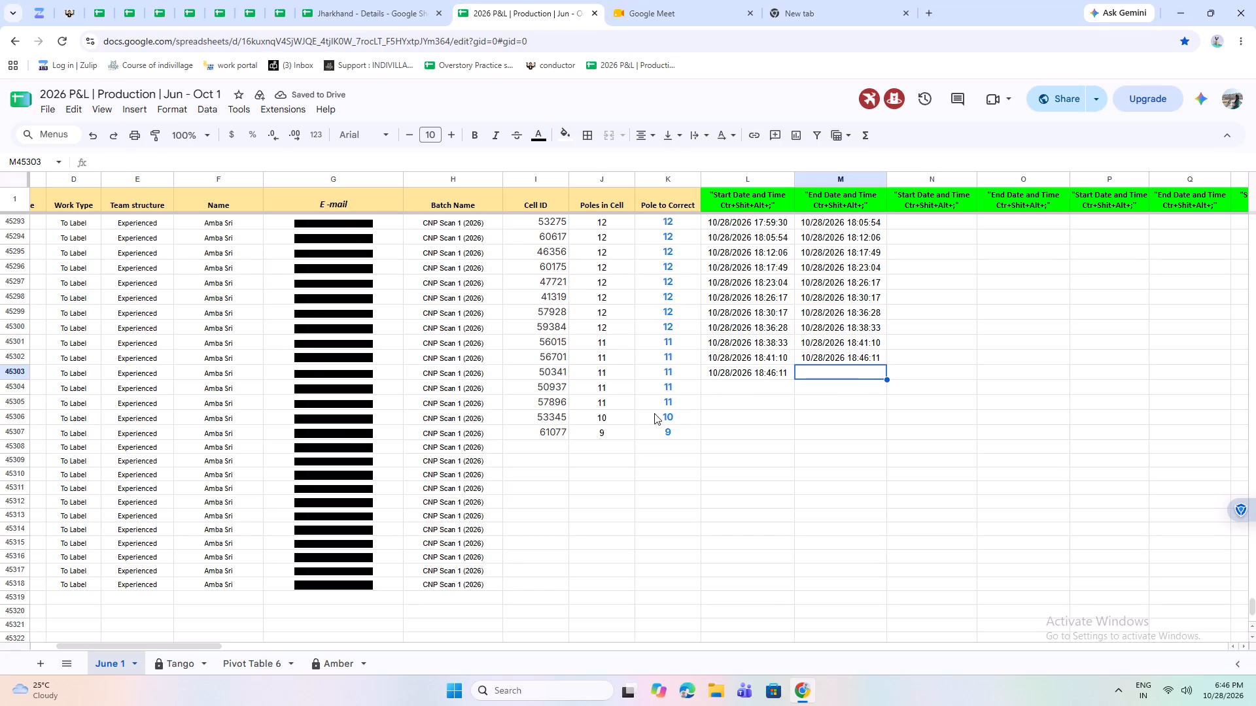
Check the 28-Oct-2026 Jharkhand production summary in the Amber sheet and return to the June 1 sheet.
left_click(350, 671)
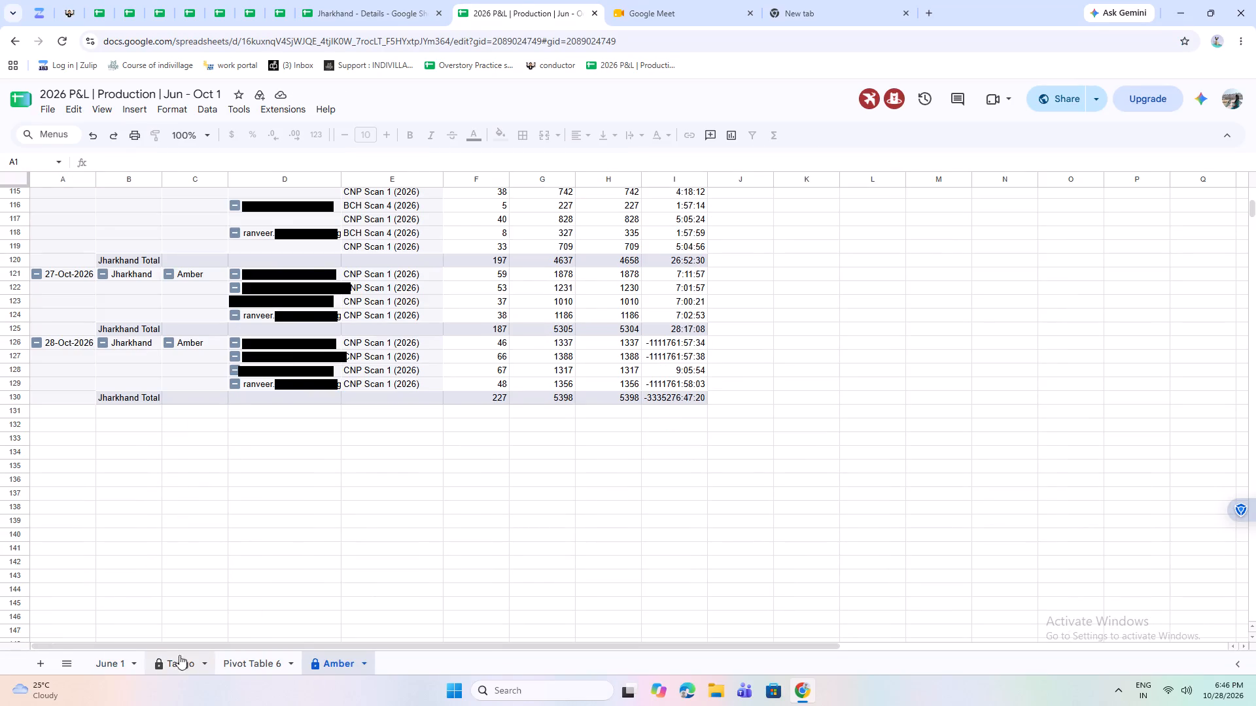
left_click(126, 661)
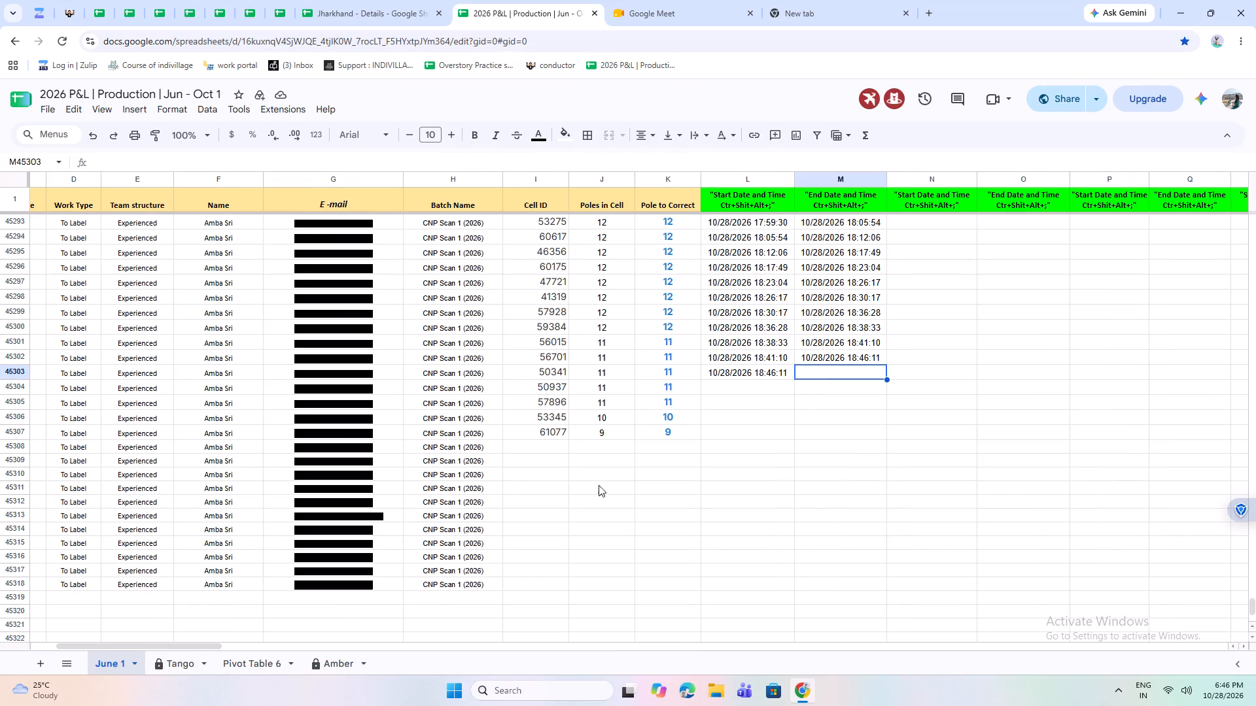
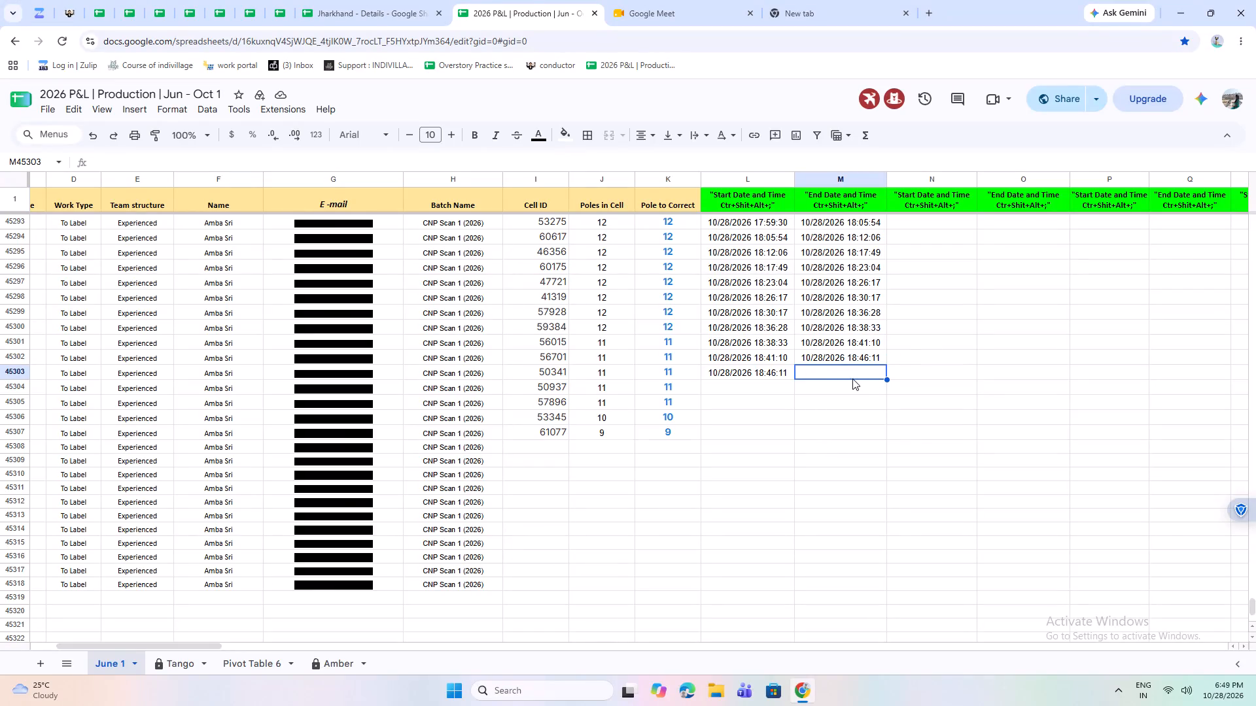
Insert the current timestamp, 10/28/2026 18:49:12, as the first end date and time for cell ID 50341 in row 45303.
key("ctrl+alt+shift+semicolon")
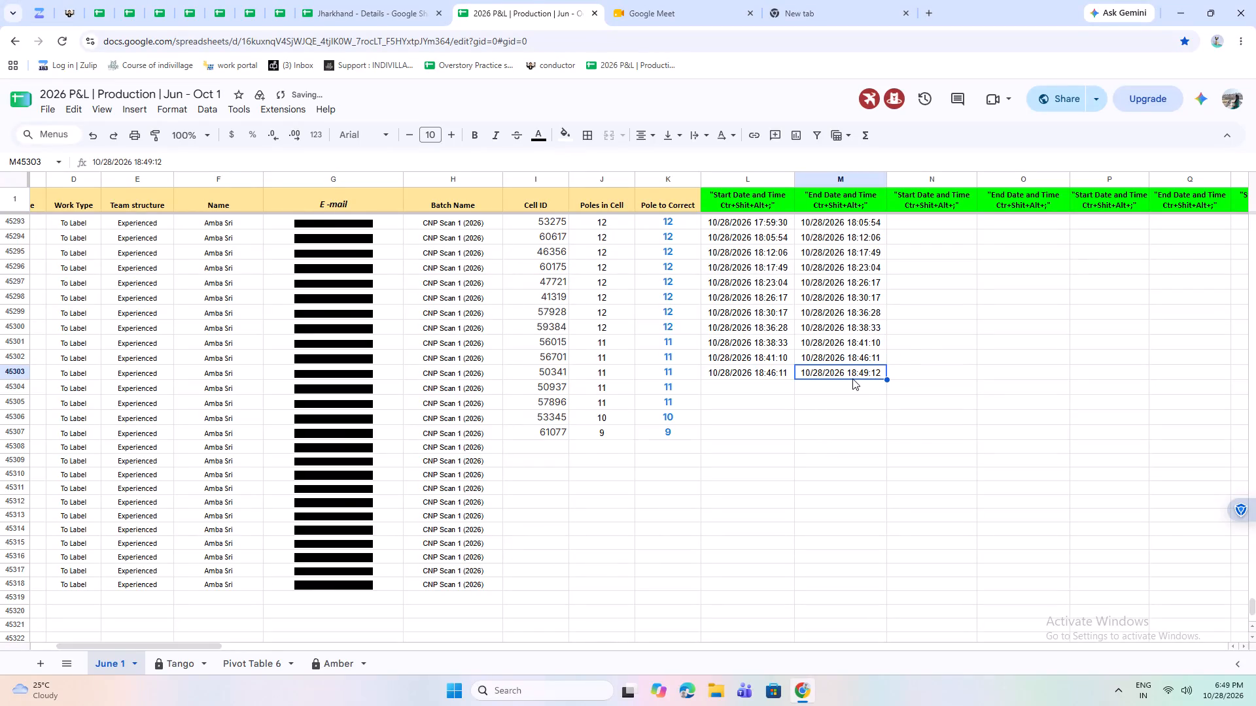
Copy the 10/28/2026 18:49:12 end time from row 45303 as the first start date and time for cell ID 50937 in row 45304.
key("ctrl+c")
left_click(730, 392)
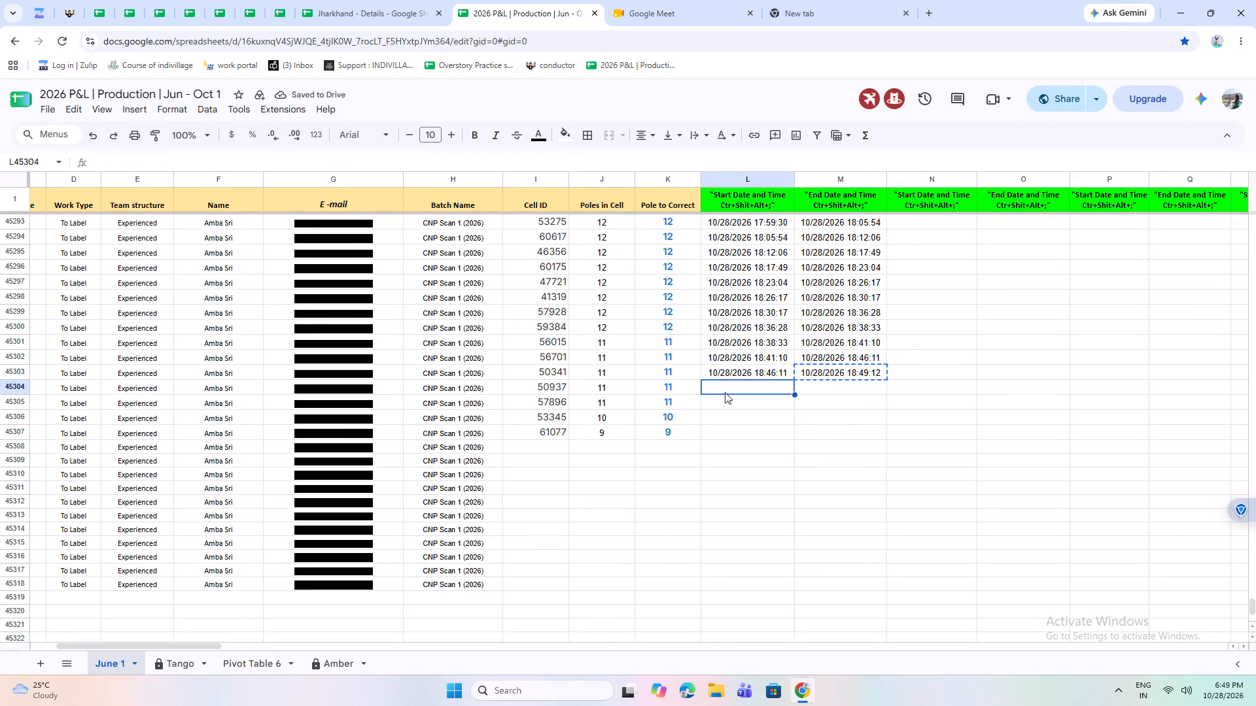
key("ctrl+v")
Copy row 45304's start time into the blank browser tab's address bar as scratch text and change it to 10/28/2026 18:54:12.
left_click(716, 451)
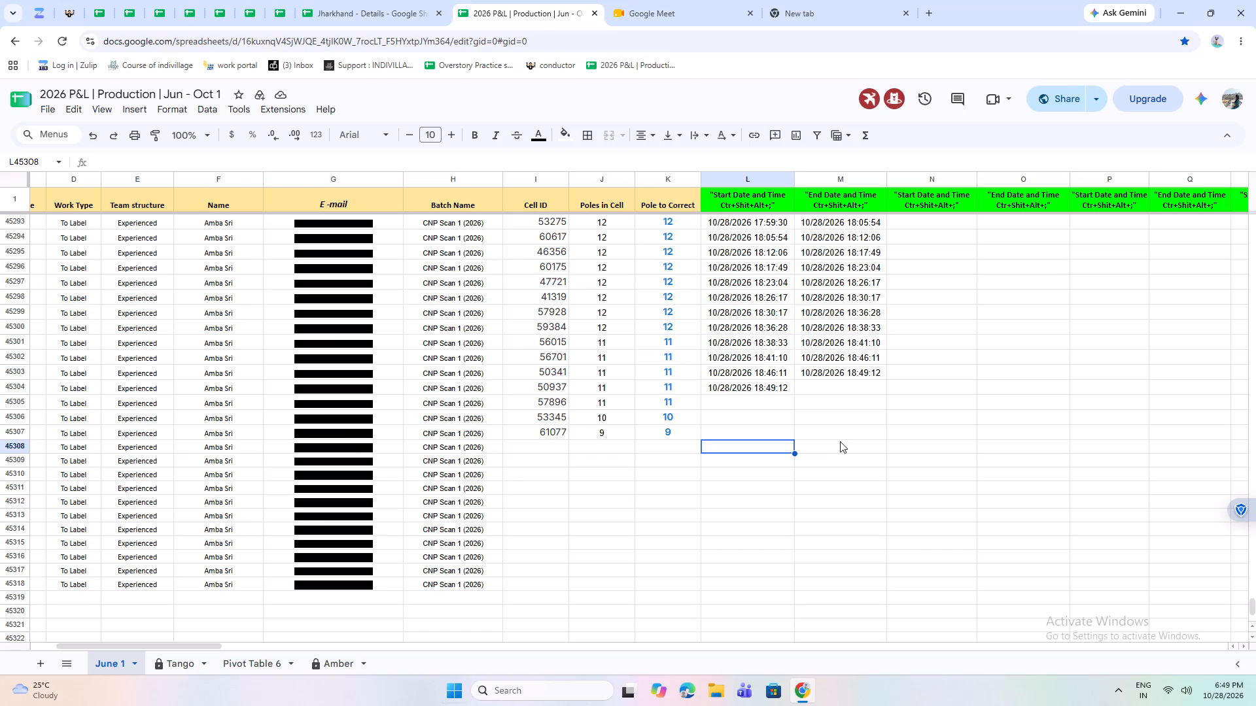
left_click(780, 390)
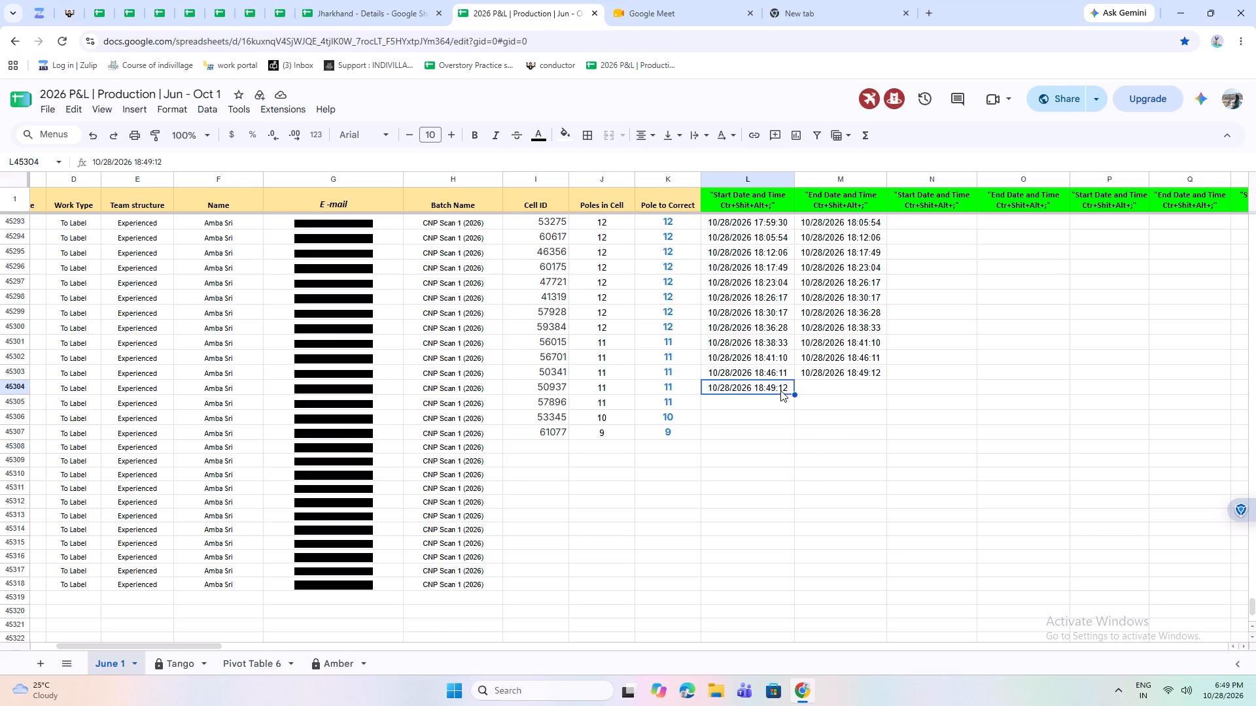
left_click(844, 394)
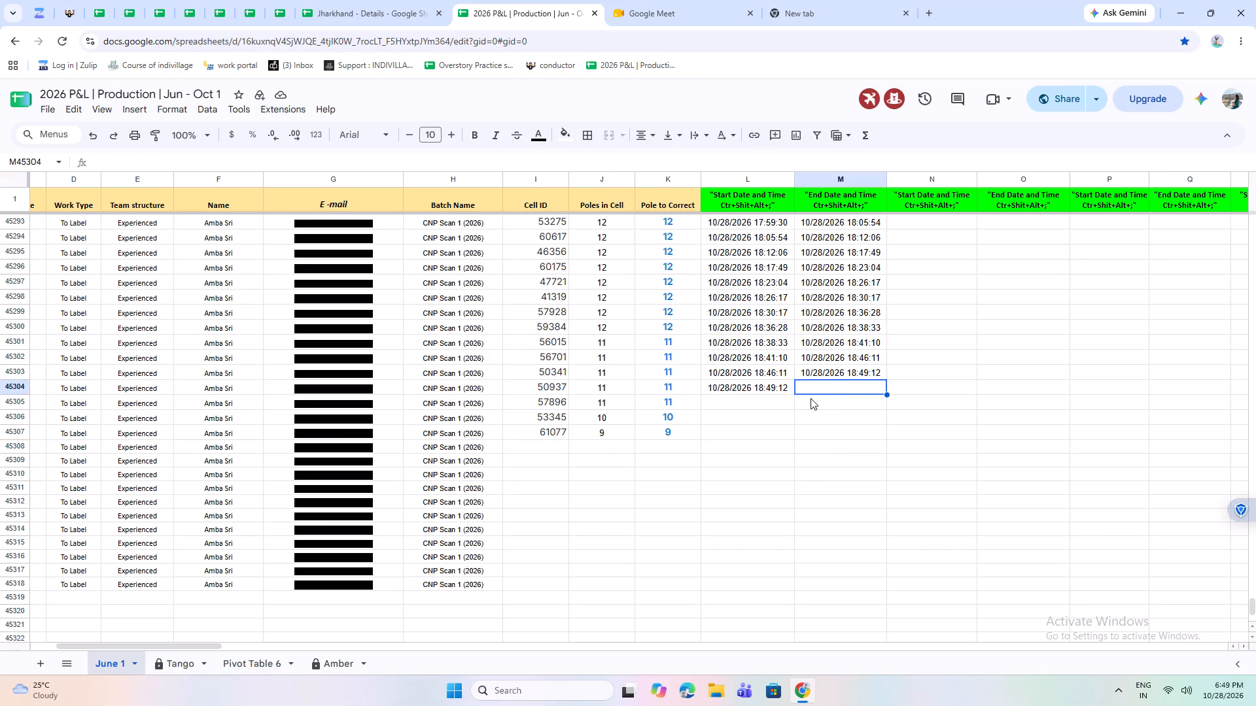
left_click(769, 390)
key("ctrl+c")
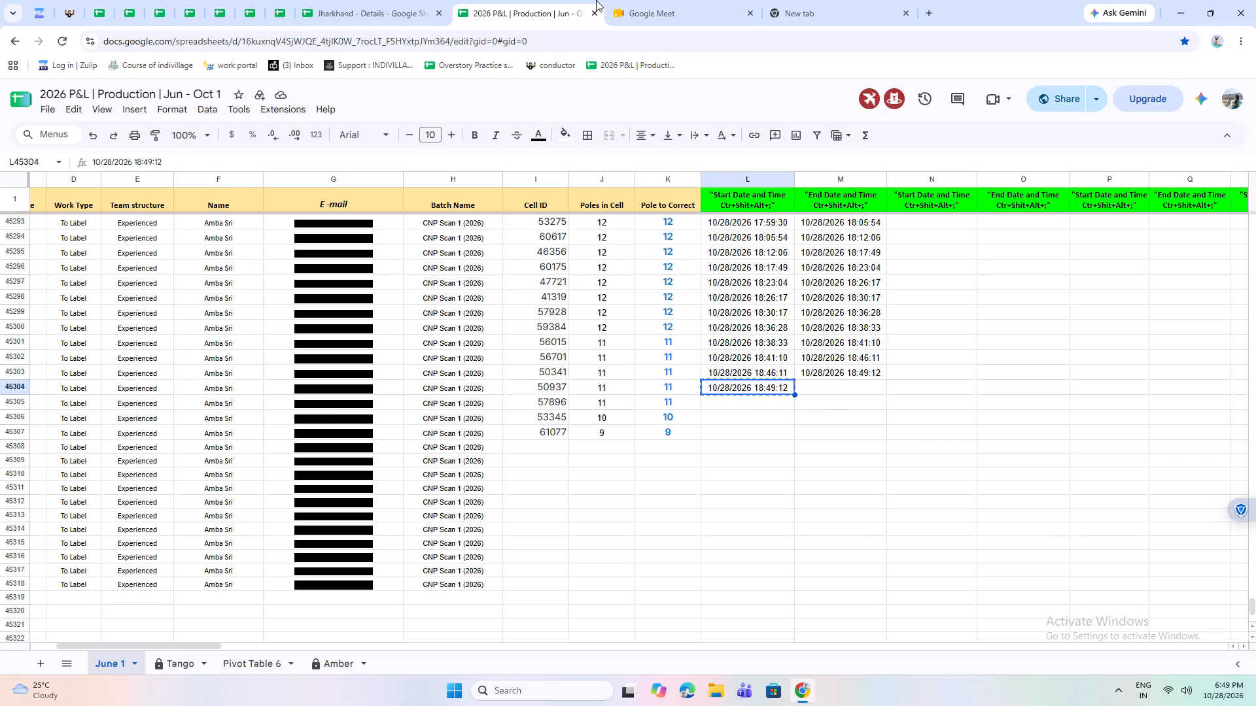
left_click(795, 3)
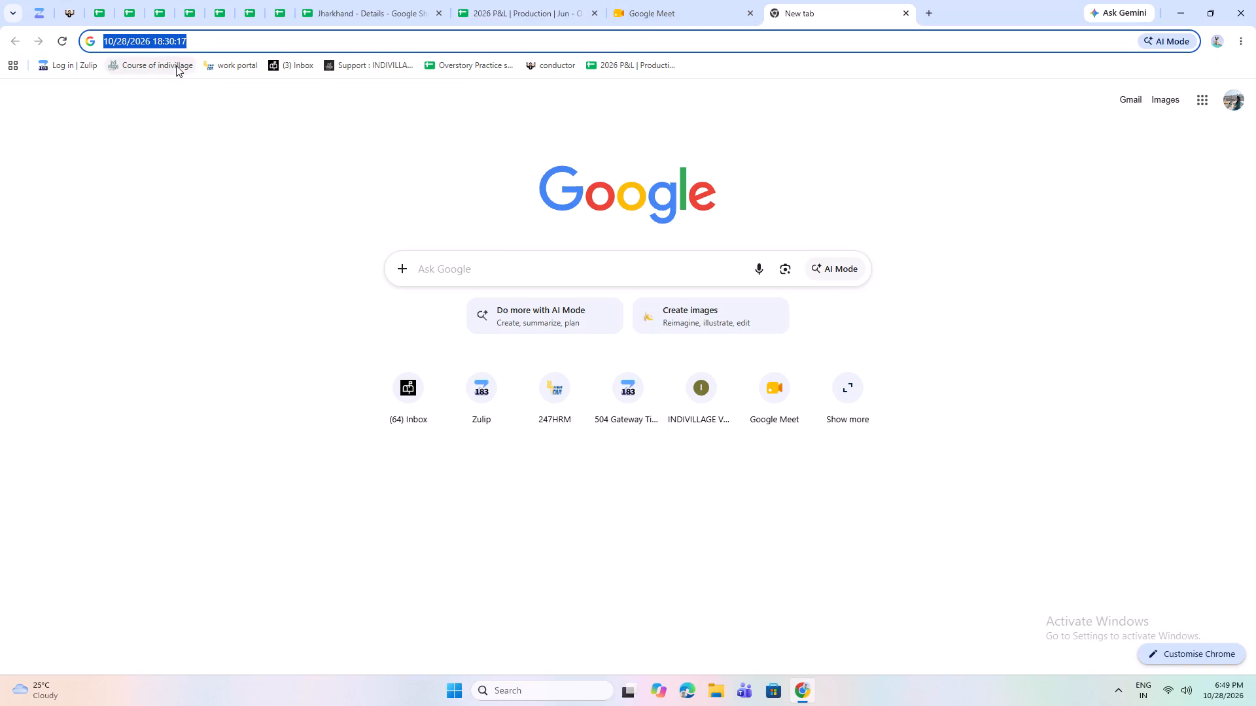
key("BackSpace")
left_click(209, 44)
key("ctrl+v")
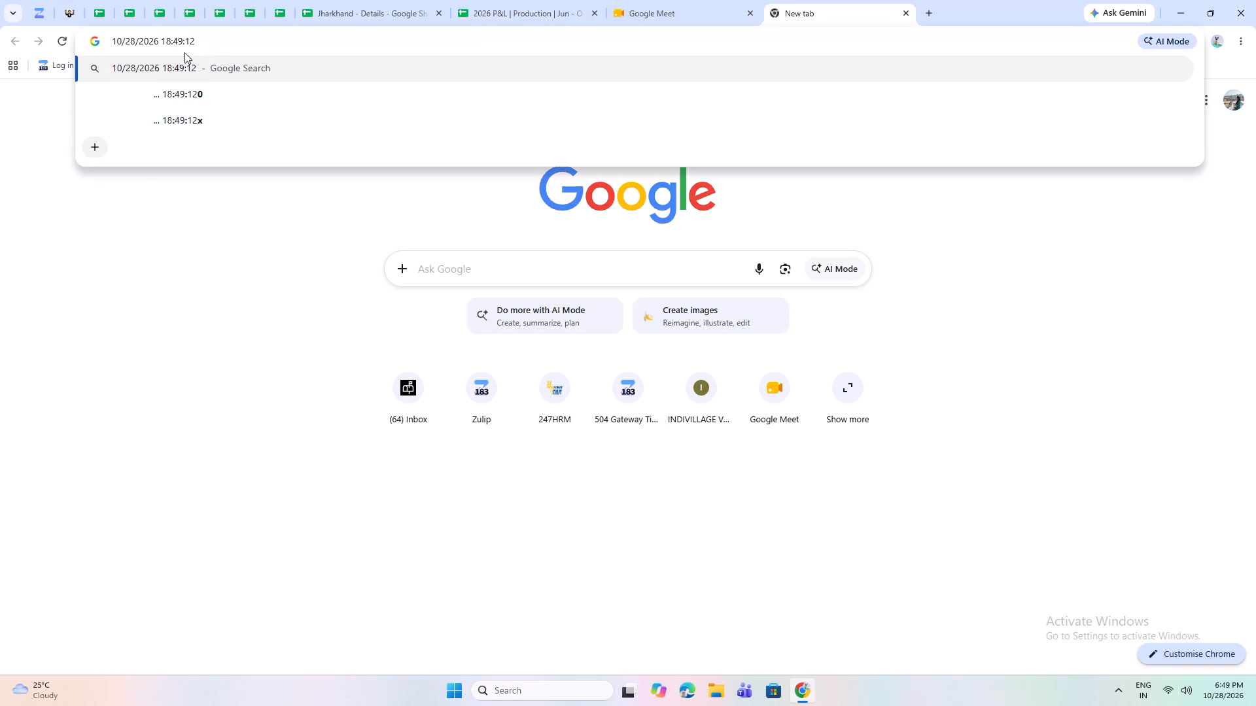
left_click(179, 37)
key("BackSpace")
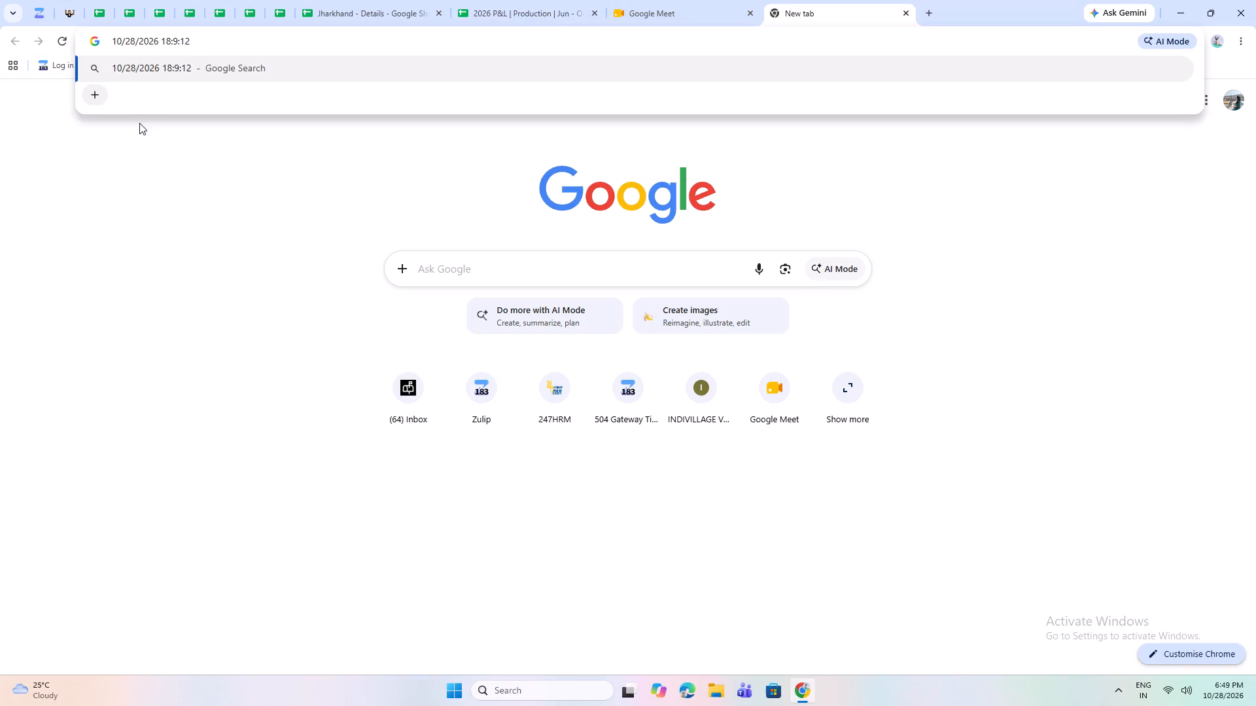
key("5")
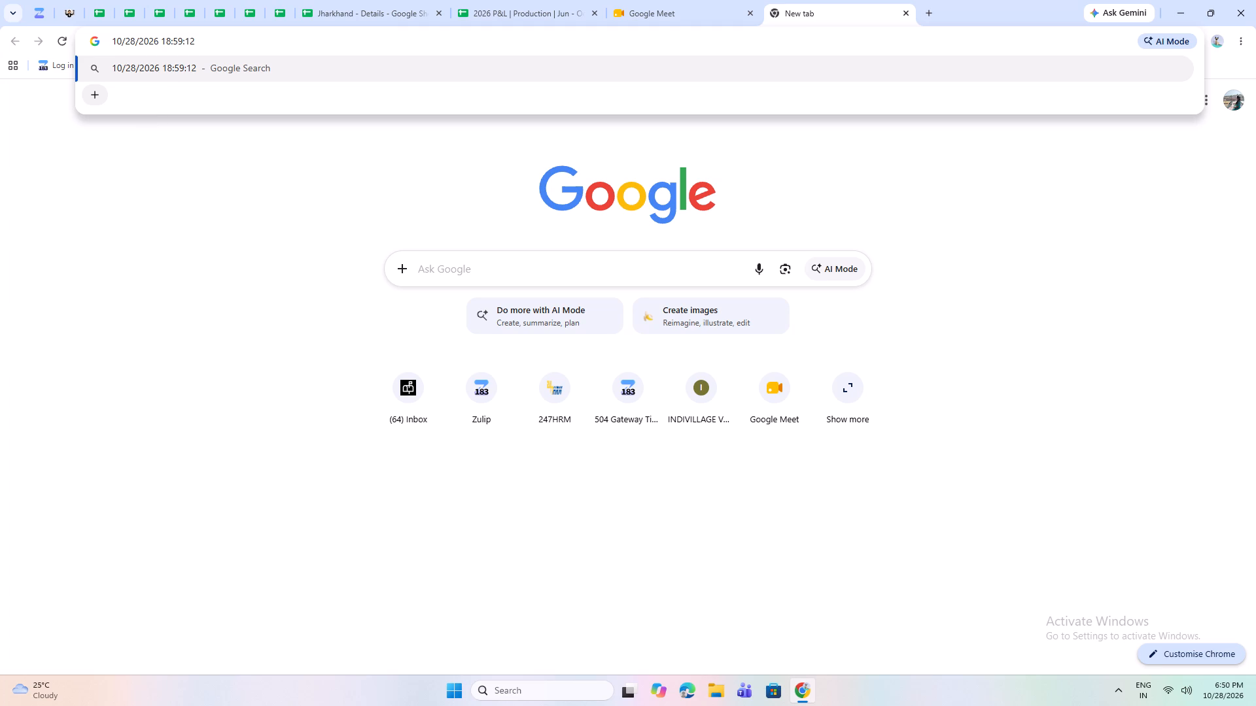
left_click(180, 42)
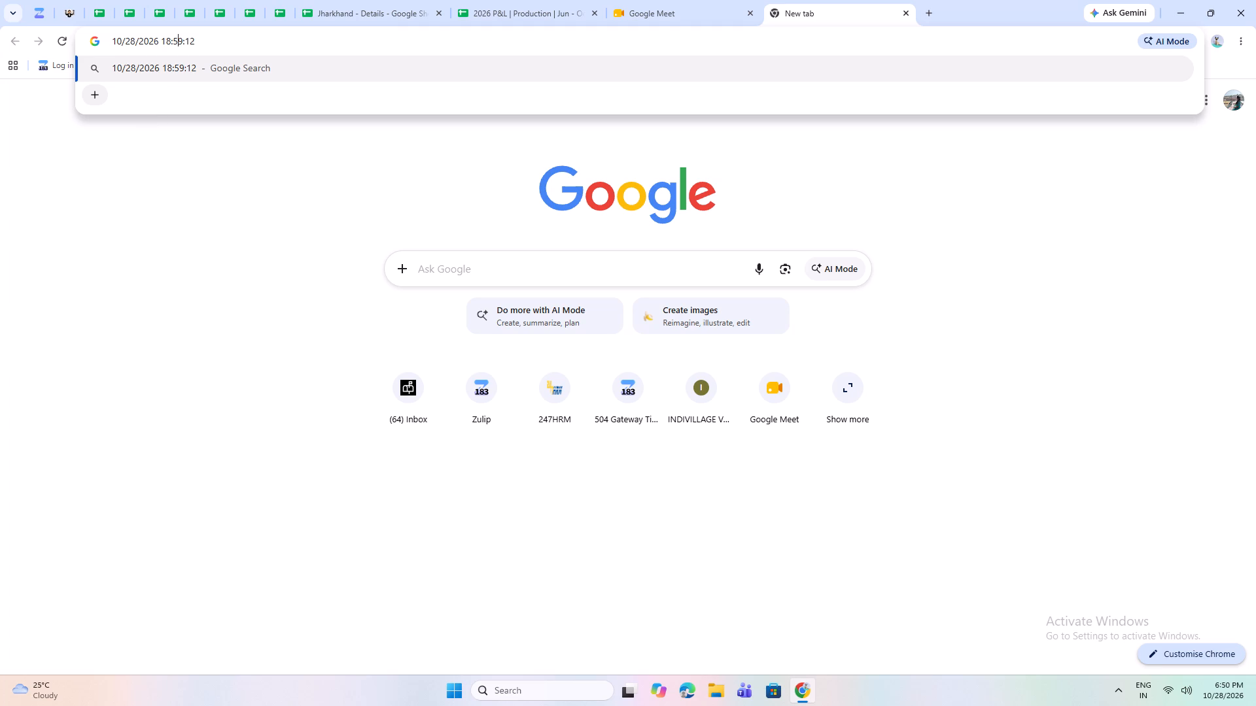
left_click(182, 41)
key("BackSpace")
key("4")
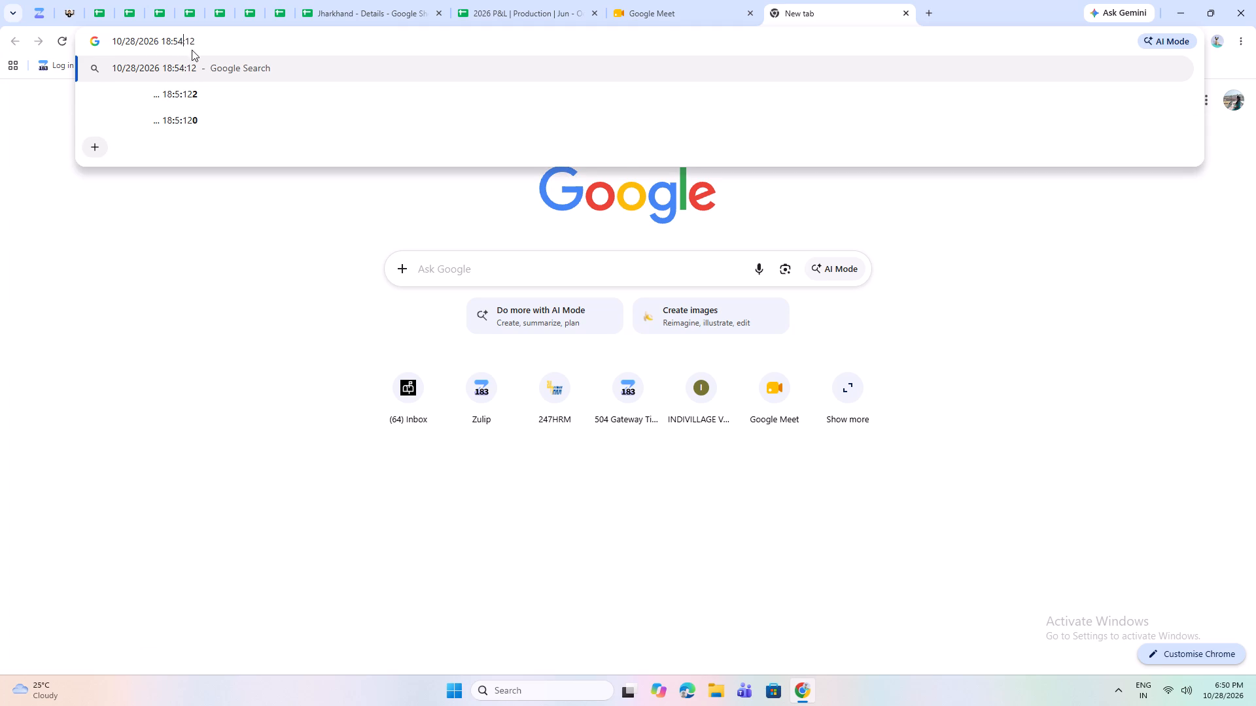
Copy the edited timestamp, 10/28/2026 18:54:12, into the production sheet as the first end date and time for cell ID 50937 in row 45304.
left_click_drag(204, 39, 111, 41)
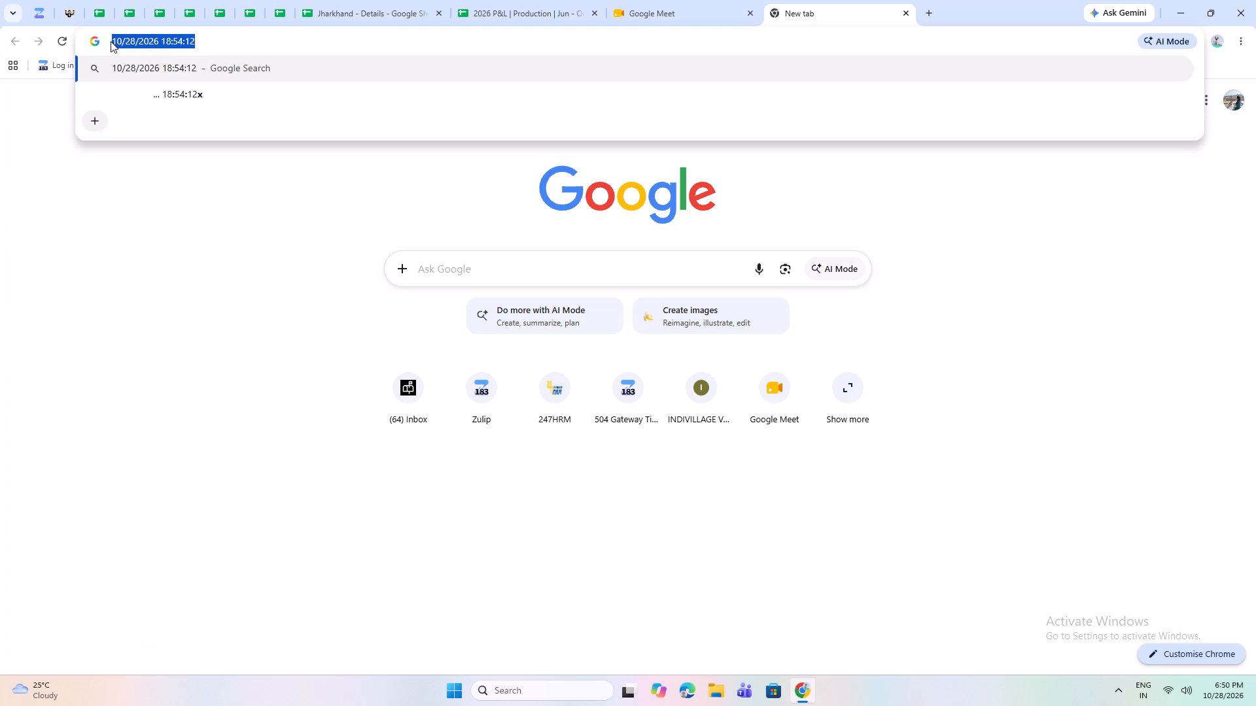
key("ctrl+c")
left_click(387, 2)
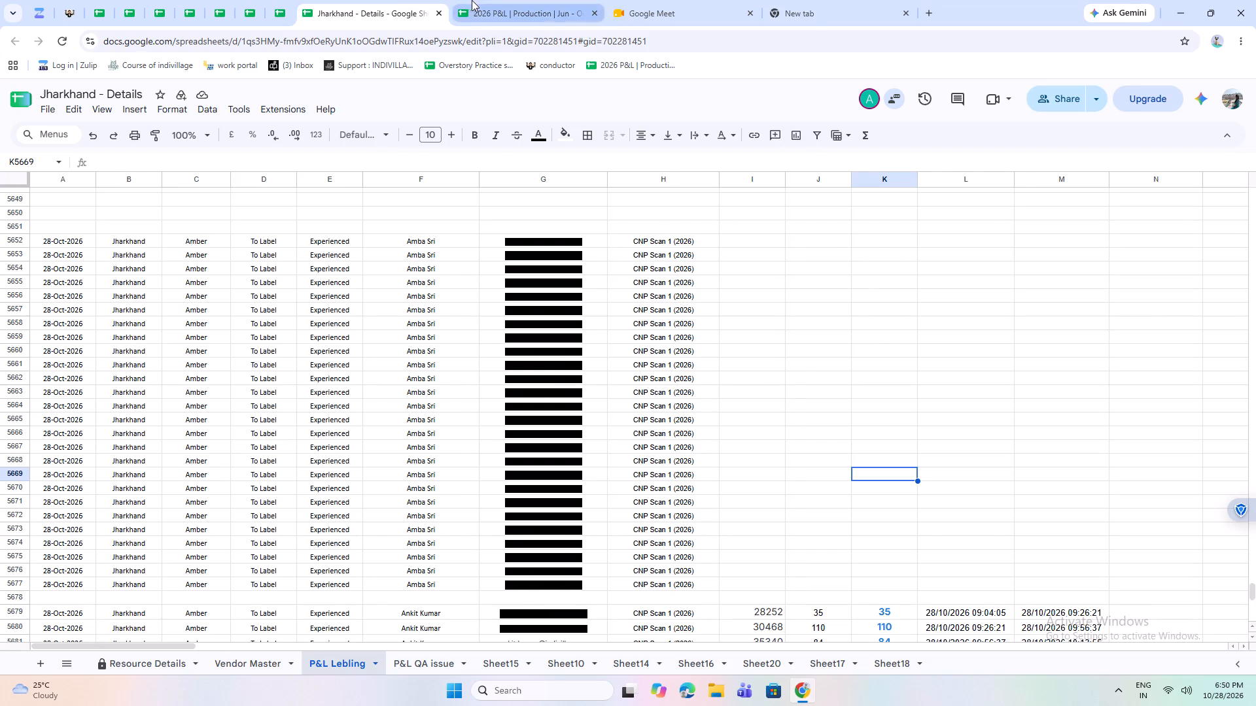
left_click(472, 0)
left_click(841, 389)
key("ctrl+v")
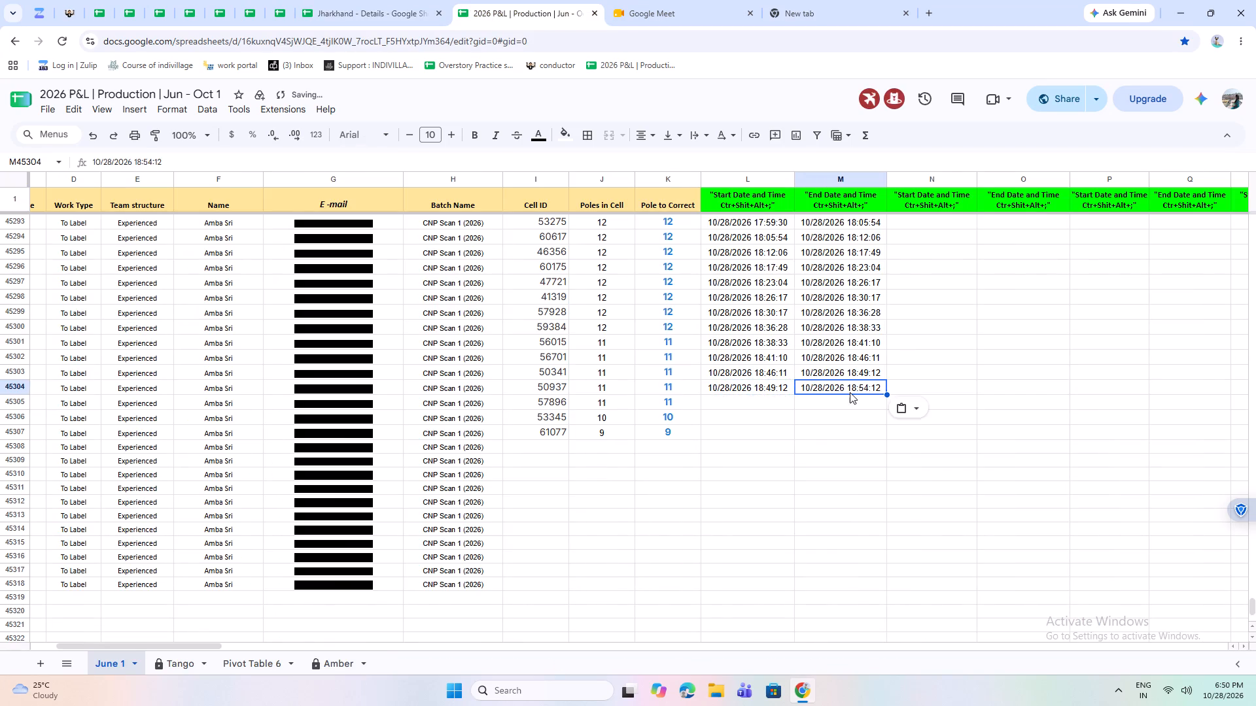
Copy the 10/28/2026 18:54:12 end time from row 45304 as the first start date and time for cell ID 57896 in row 45305.
key("ctrl+c")
left_click(776, 403)
key("ctrl+v")
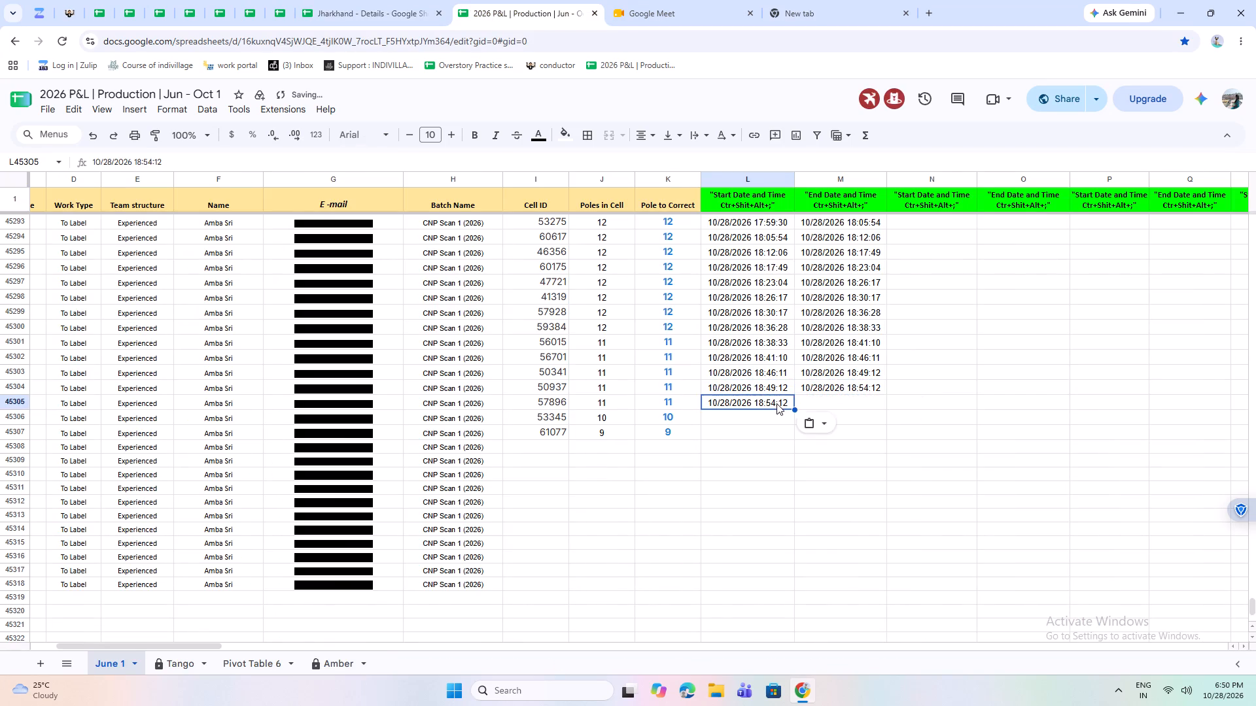
Change the scratch timestamp in the blank browser tab to 10/28/2026 18:57:16.
left_click(801, 0)
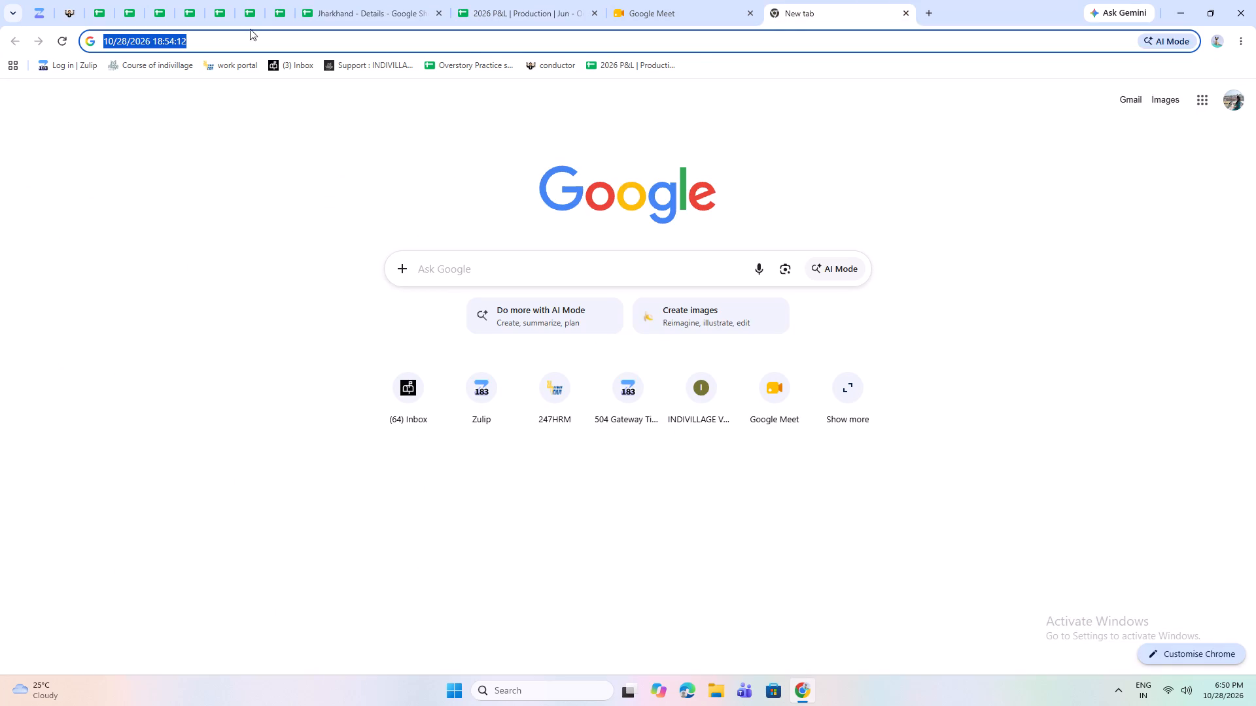
left_click(181, 36)
left_click(193, 33)
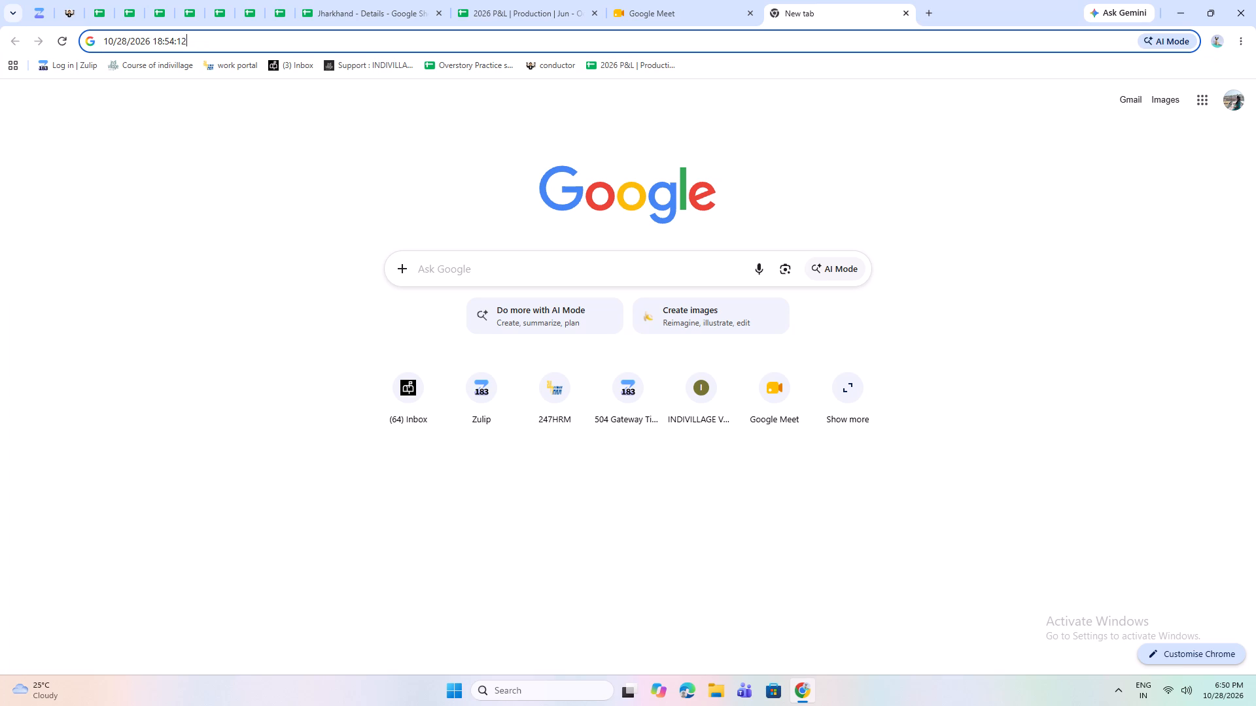
key("BackSpace")
key("6")
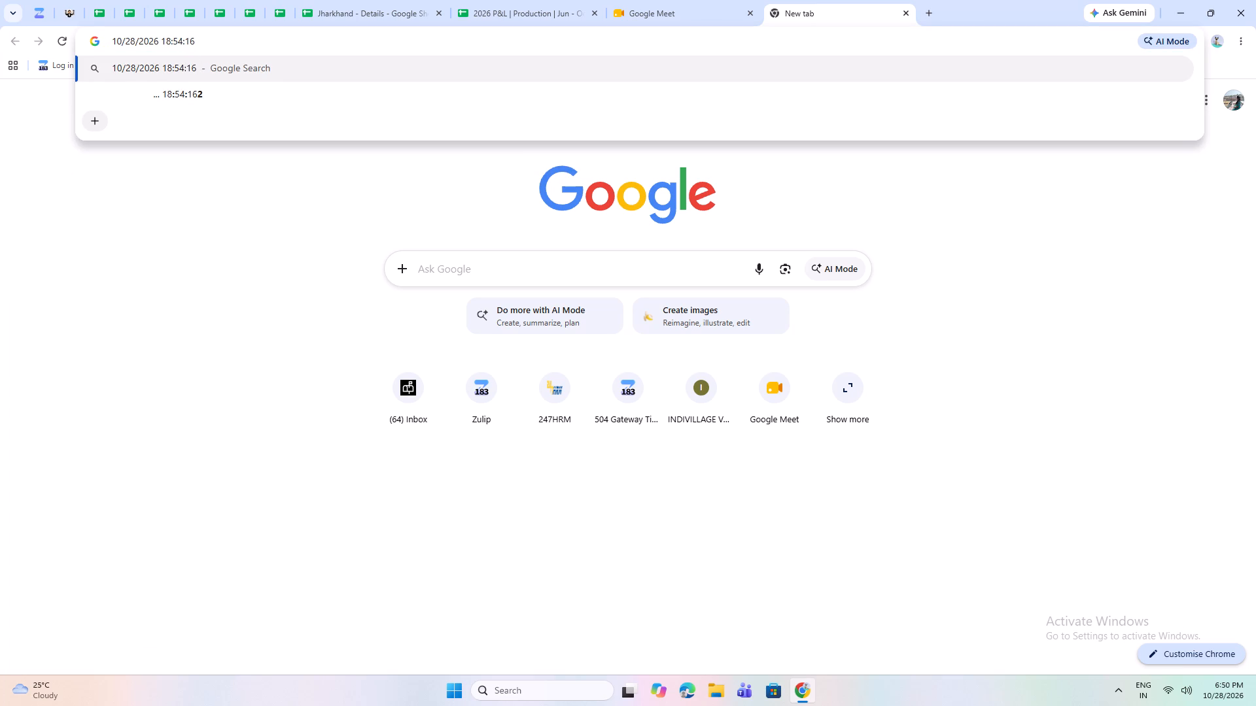
left_click(181, 37)
key("BackSpace")
key("7")
Copy the scratch timestamp, 10/28/2026 18:57:16, into the production sheet as the first end date and time for cell ID 57896 in row 45305.
left_click_drag(214, 42, 210, 42)
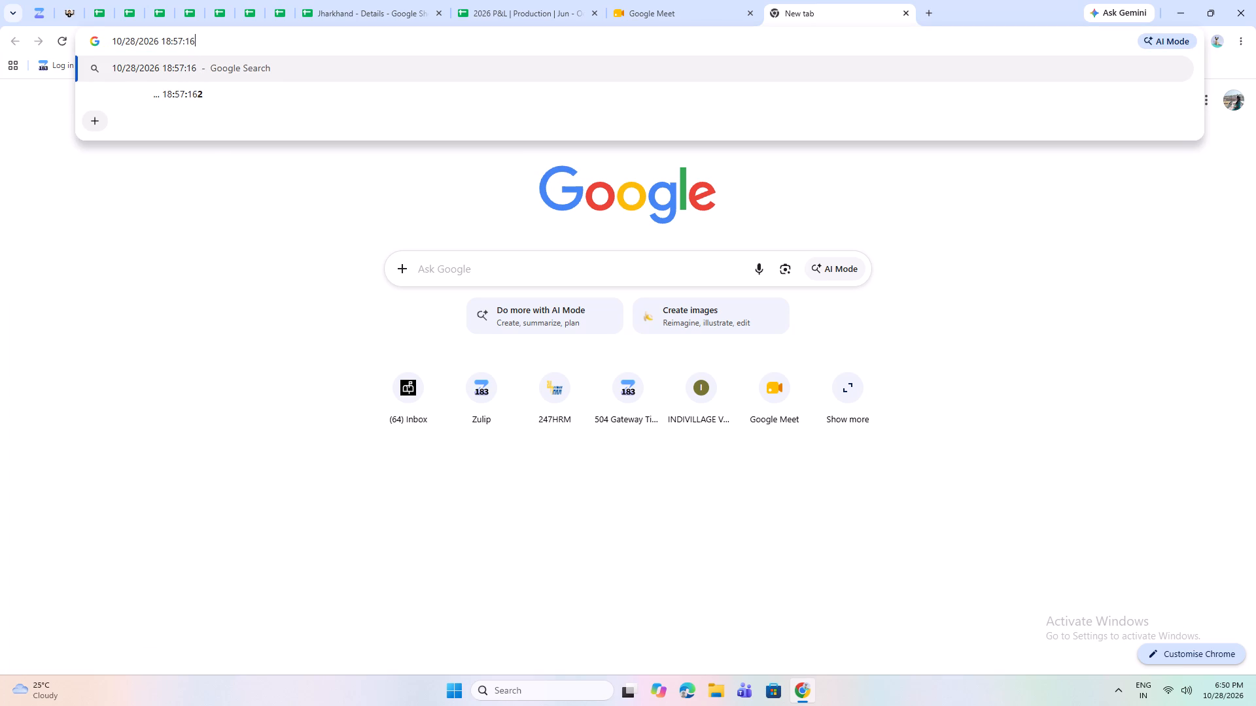
left_click_drag(210, 42, 113, 39)
key("ctrl+c")
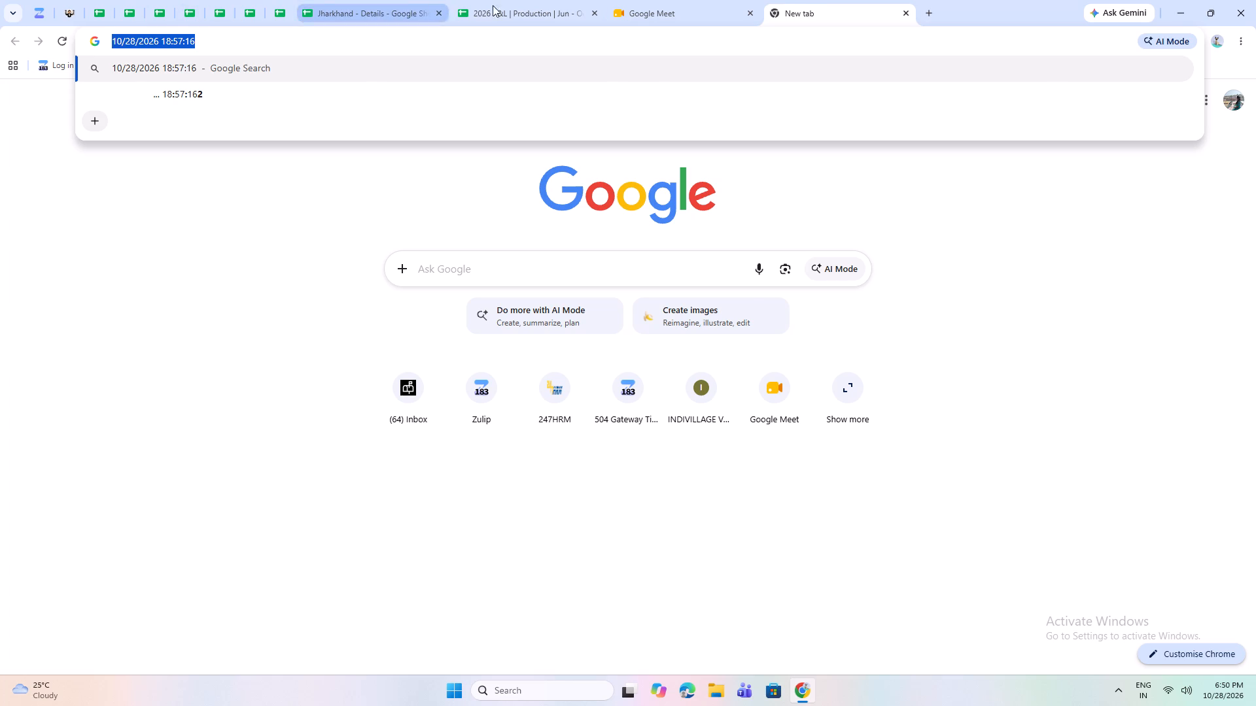
left_click(531, 4)
left_click(846, 404)
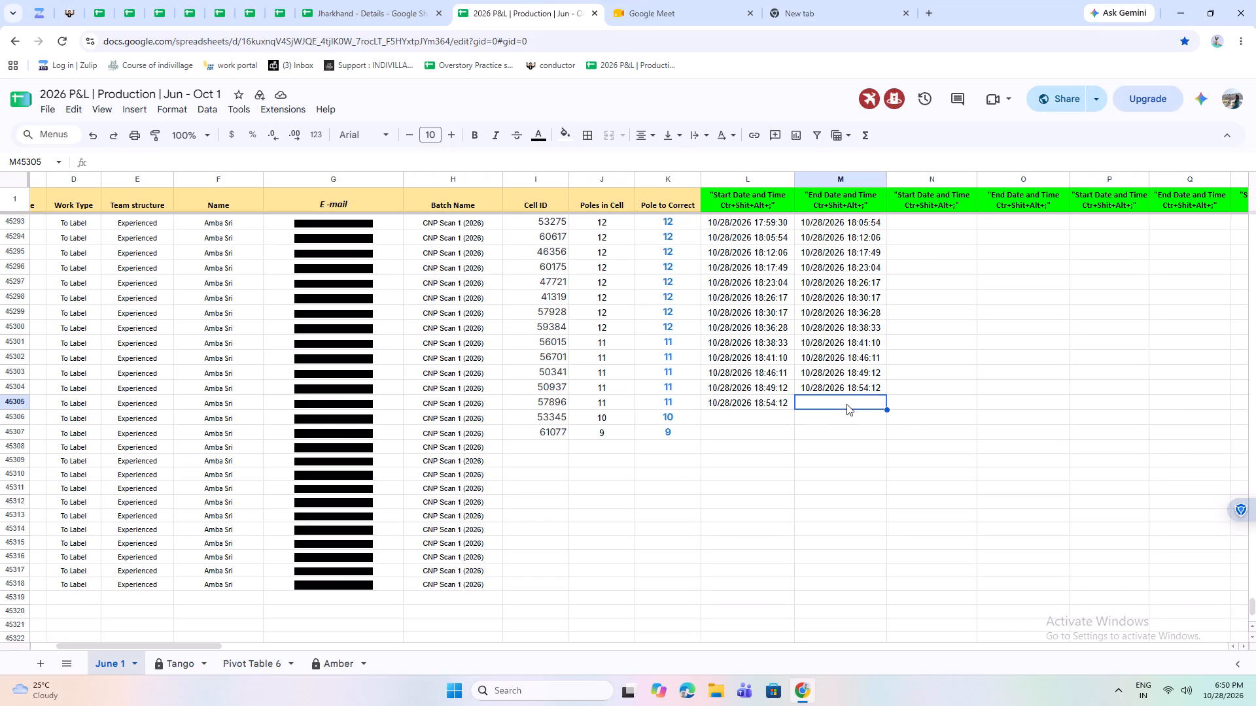
key("ctrl+v")
Copy the 10/28/2026 18:57:16 end time from row 45305 as the first start date and time for cell ID 53345 in row 45306.
key("ctrl+c")
left_click(782, 424)
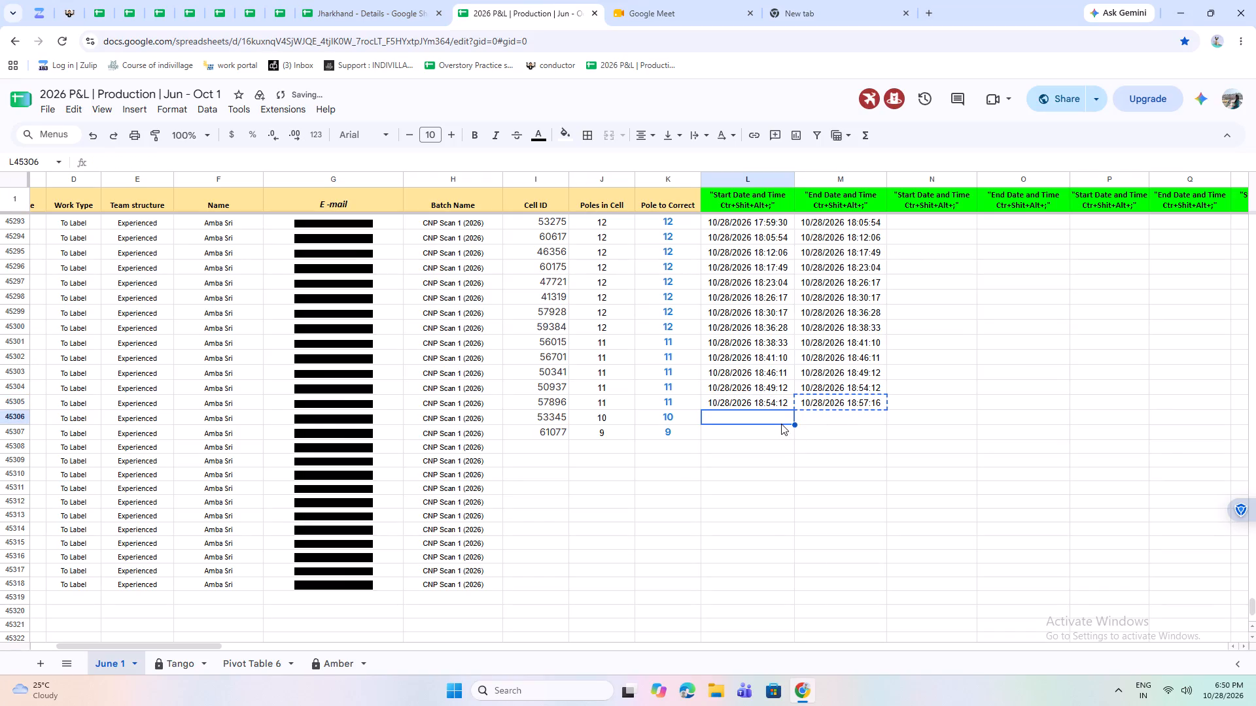
key("ctrl+v")
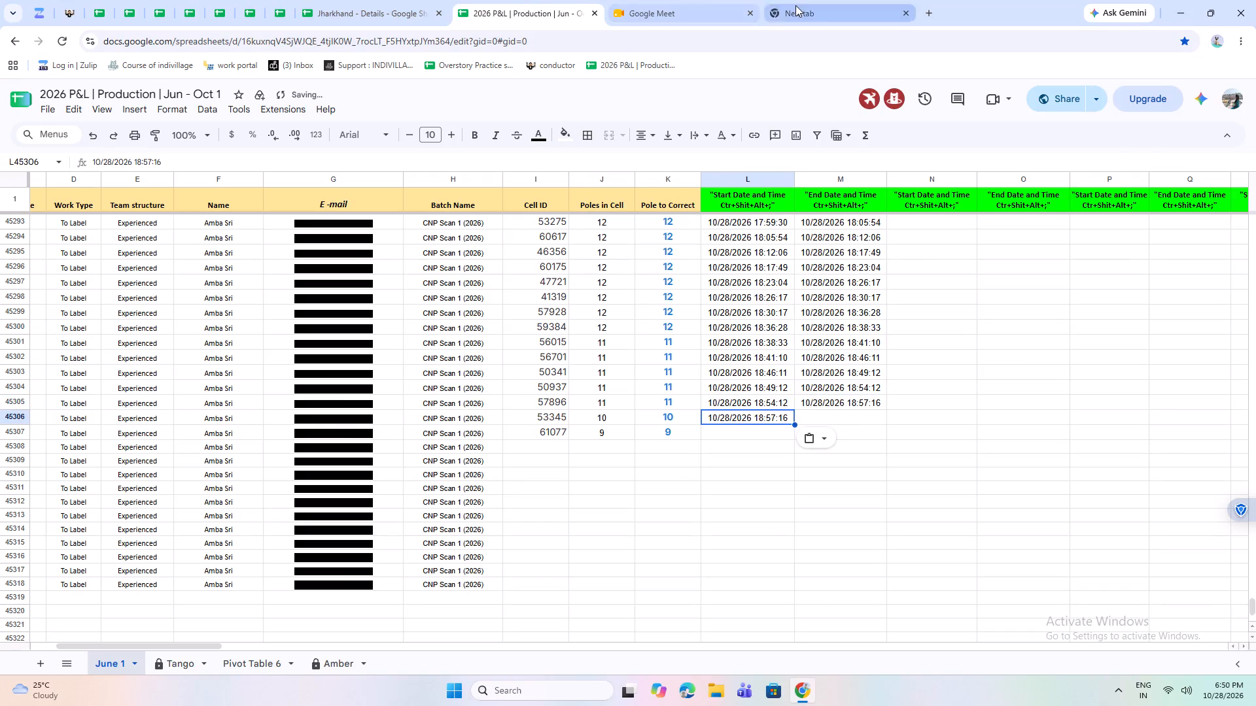
Change the scratch timestamp in the blank browser tab to 10/28/2026 19:01:16.
left_click(796, 5)
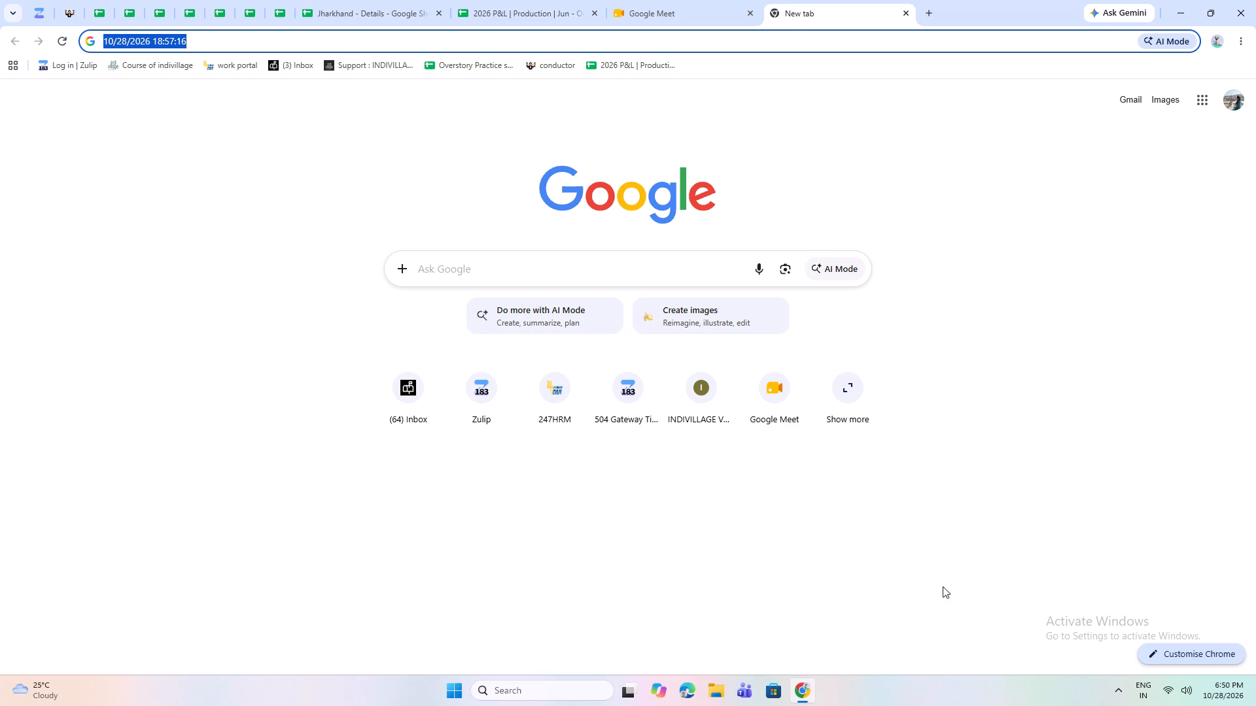
left_click(393, 6)
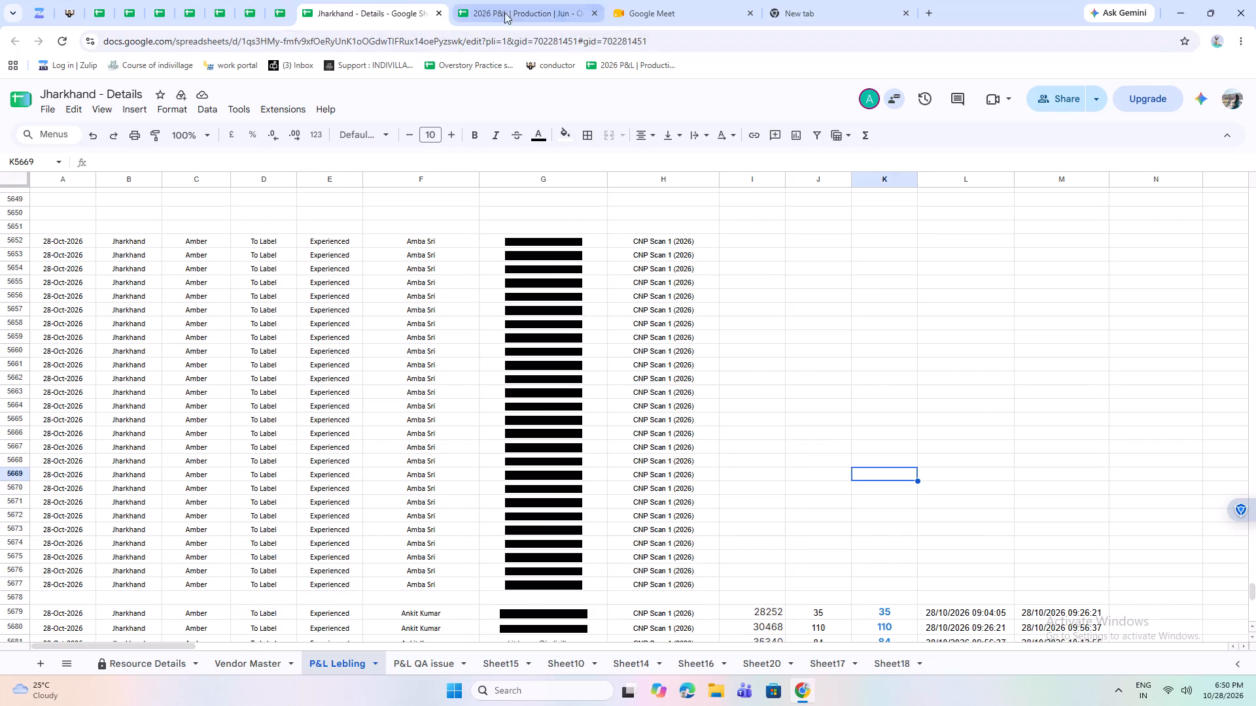
left_click(508, 10)
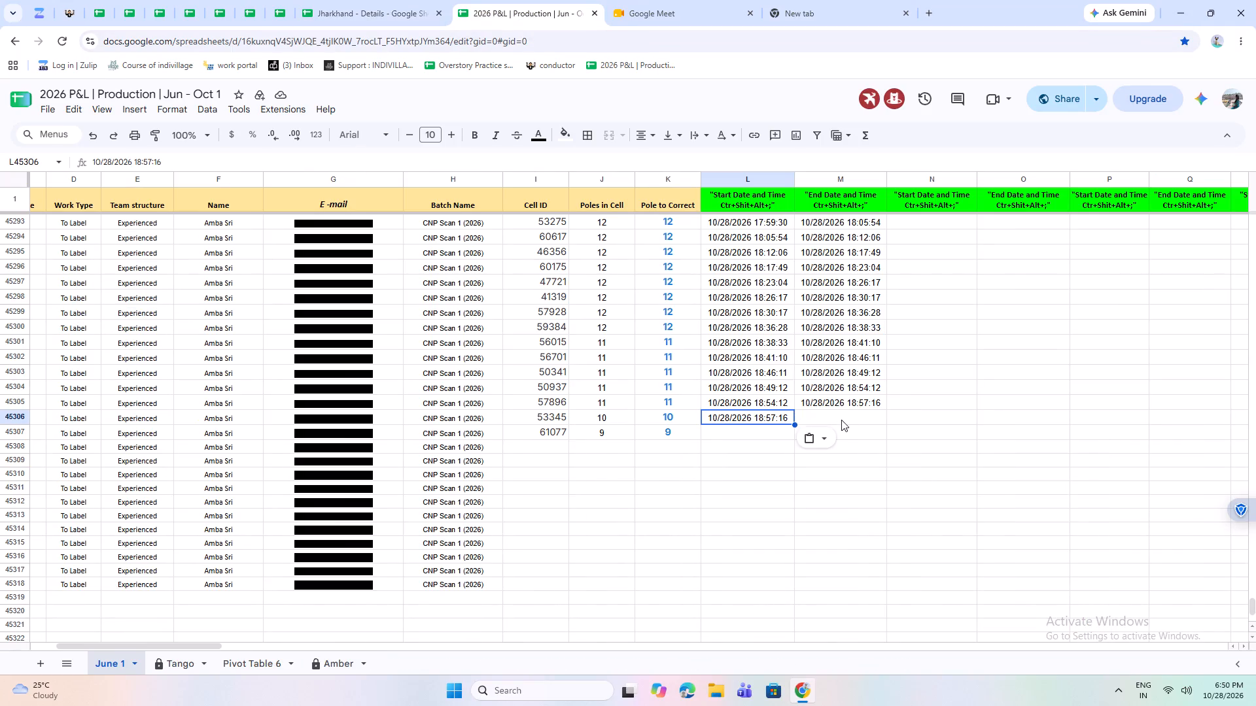
left_click(841, 420)
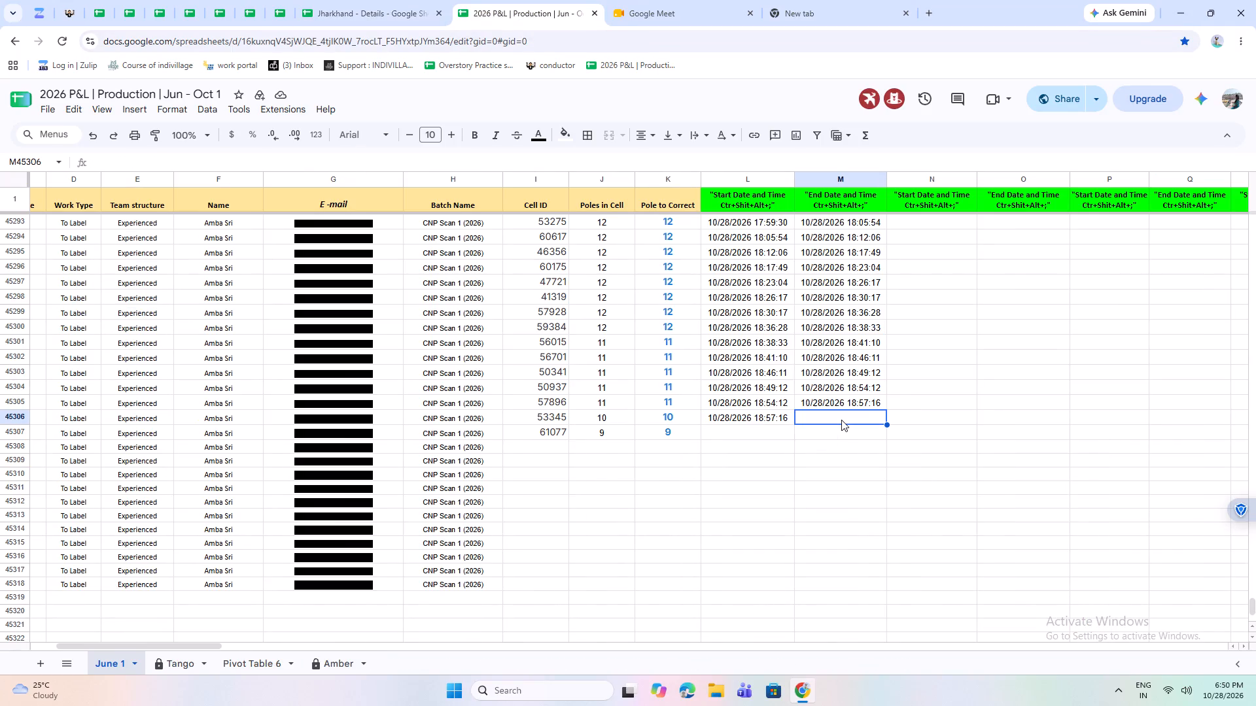
left_click(807, 0)
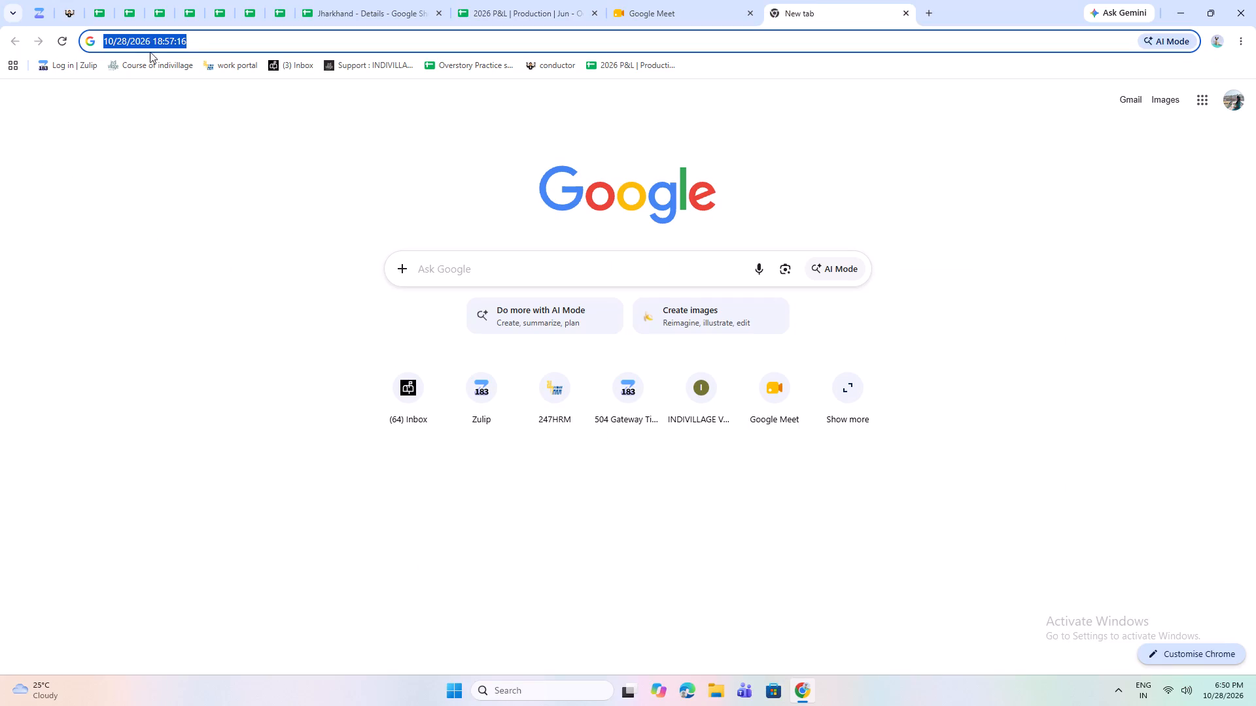
left_click(166, 37)
left_click(163, 39)
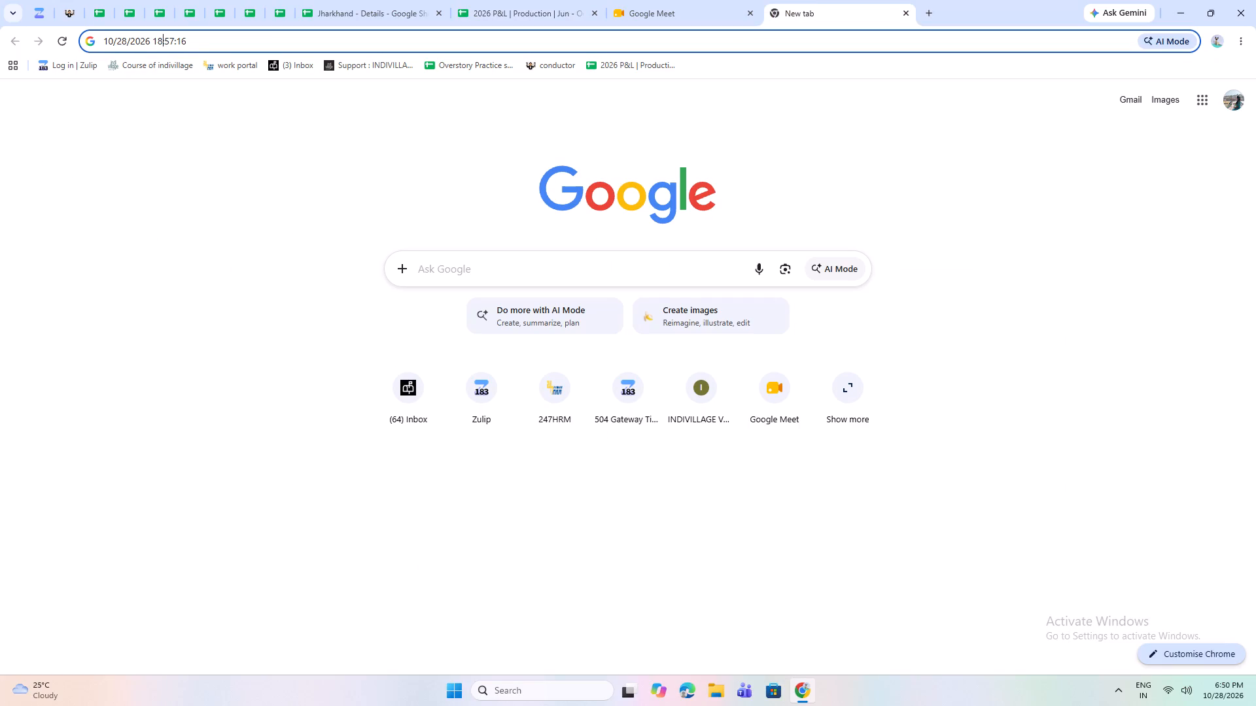
key("BackSpace")
key("9")
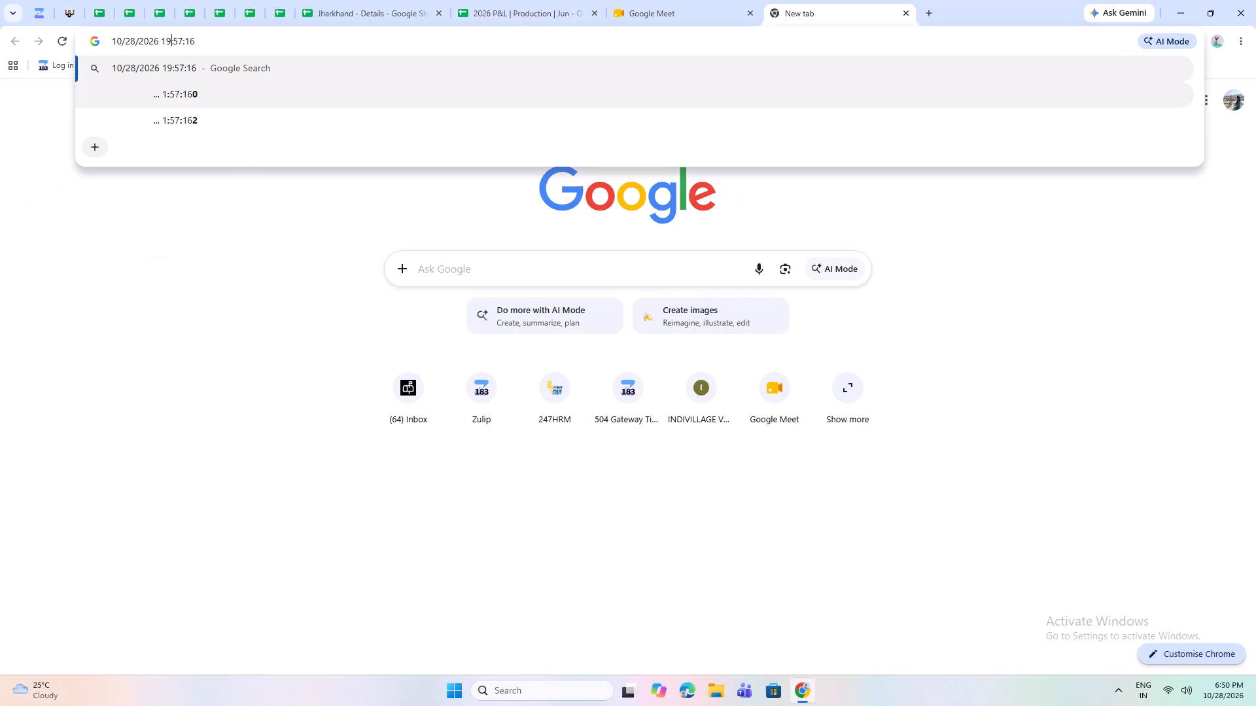
left_click(179, 41)
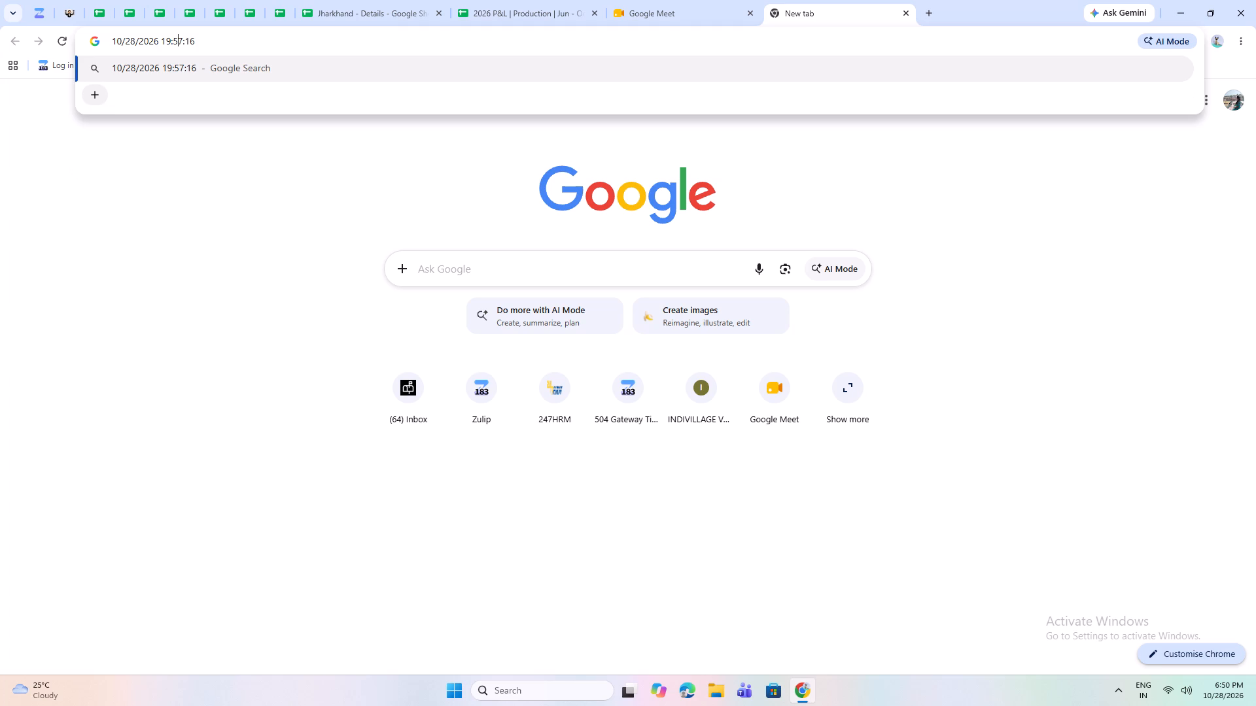
key("BackSpace")
key("0")
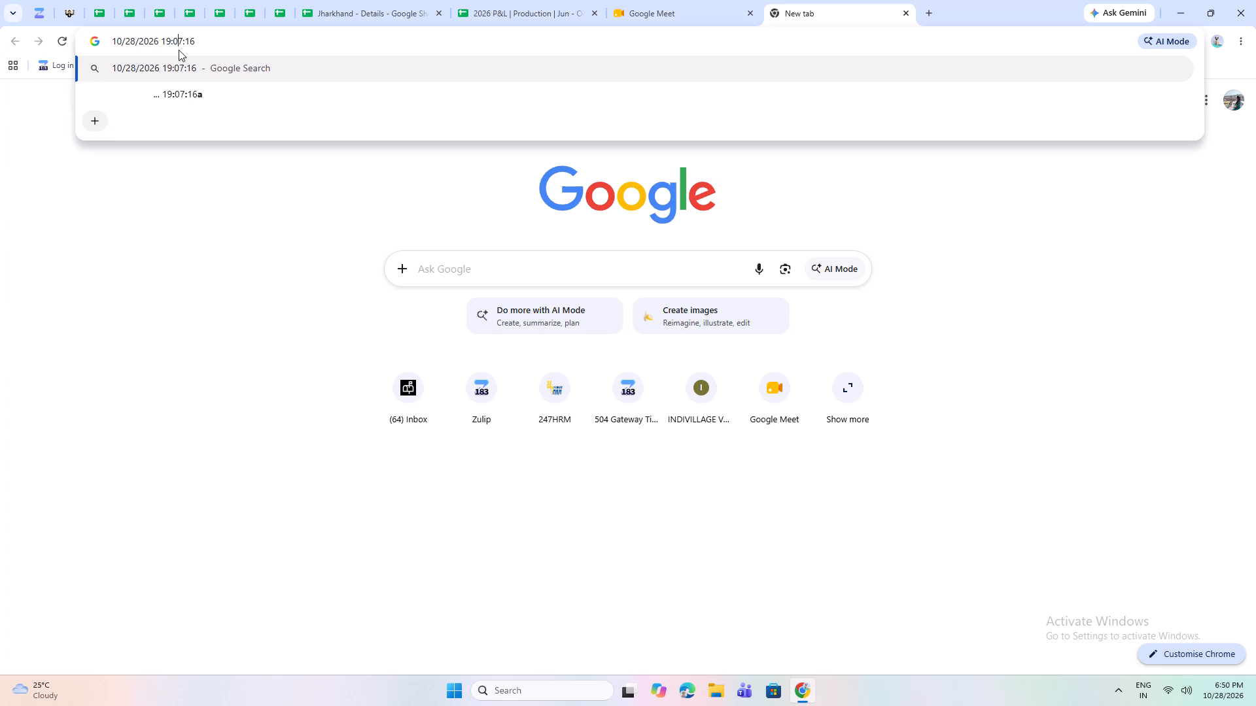
left_click(183, 41)
key("BackSpace")
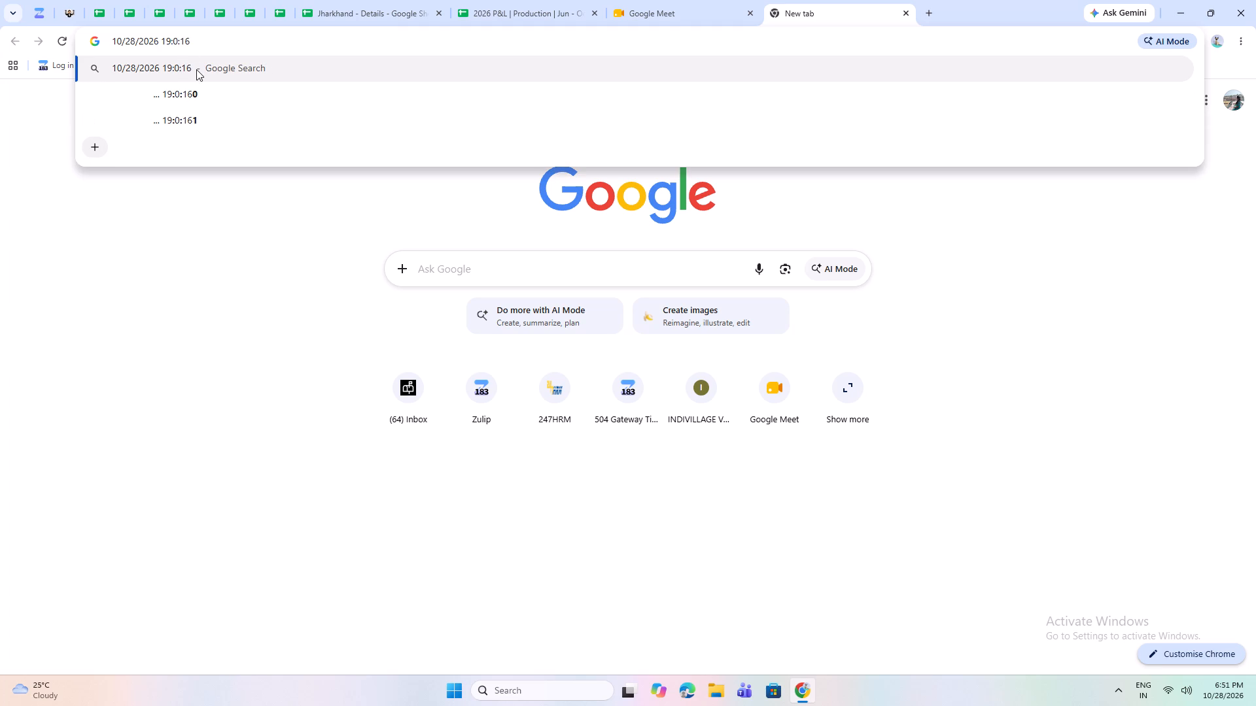
key("1")
Copy the scratch timestamp, 10/28/2026 19:01:16, into the production sheet as the first end date and time for cell ID 53345 in row 45306.
left_click_drag(231, 46, 143, 40)
left_click_drag(201, 37, 97, 38)
key("ctrl+c")
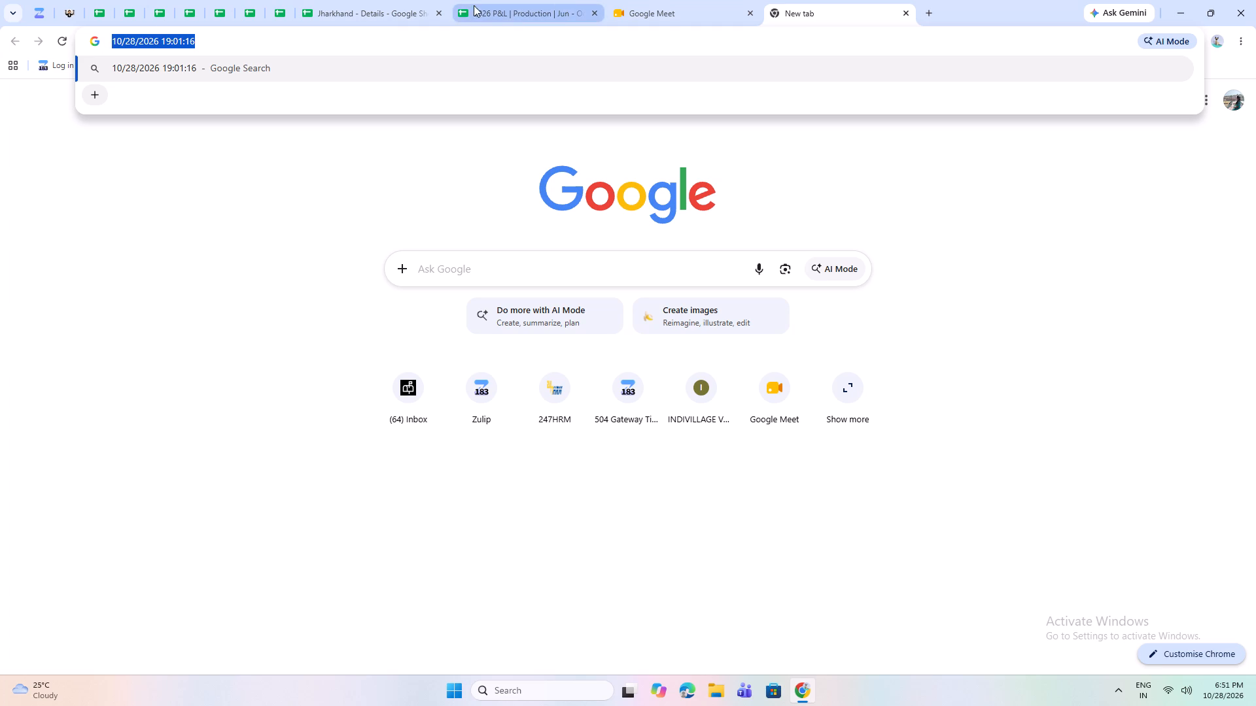
left_click(512, 3)
left_click(826, 418)
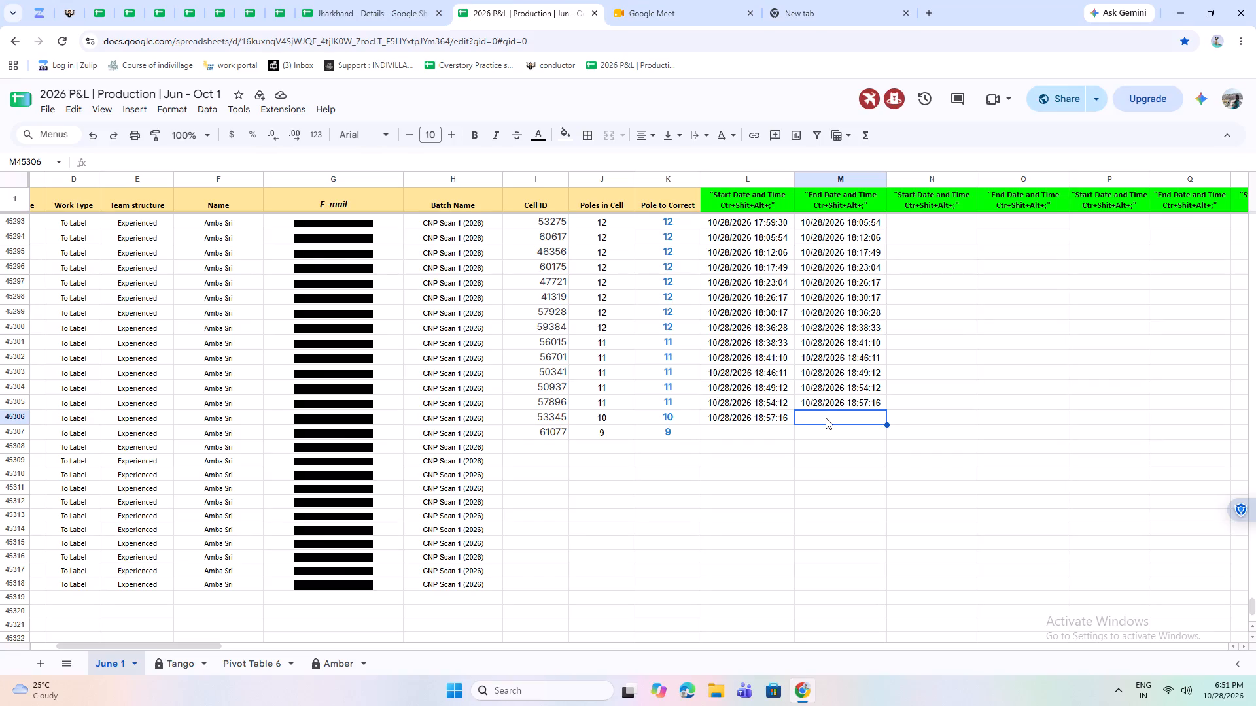
key("ctrl+v")
Copy the 10/28/2026 19:01:16 end time from row 45306 as the first start date and time for cell ID 61077 in row 45307.
key("ctrl+c")
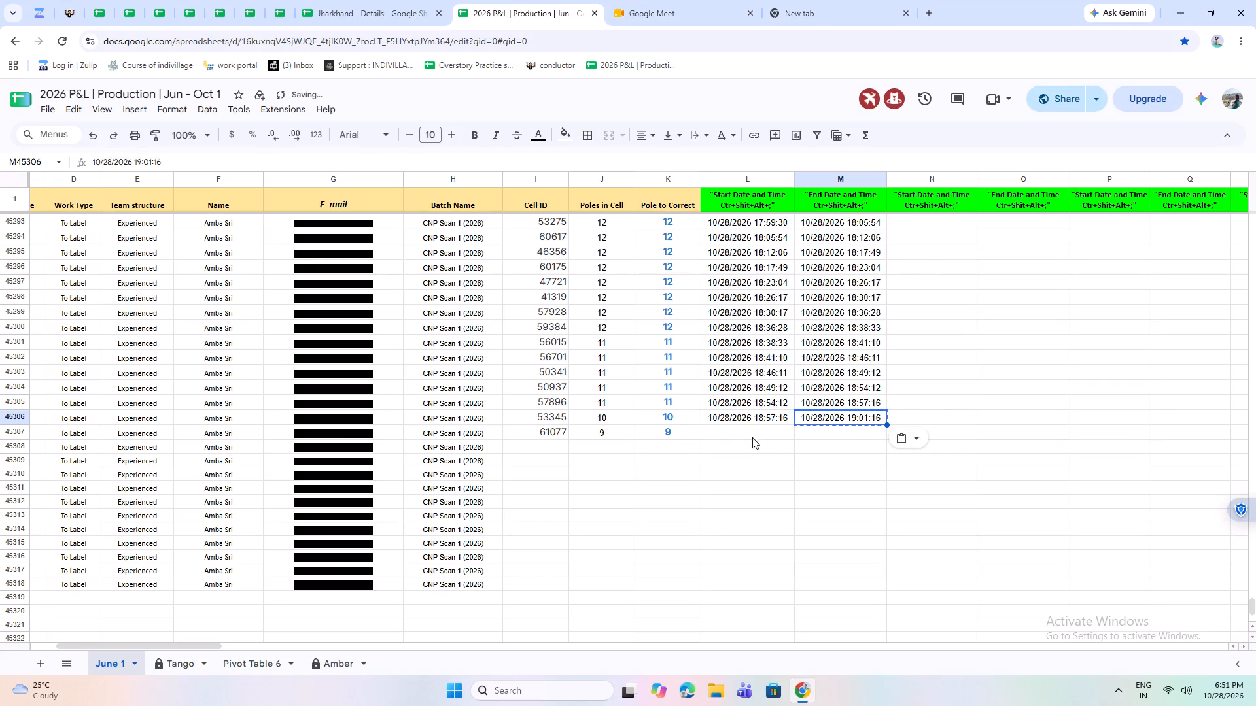
left_click(752, 437)
key("ctrl+v")
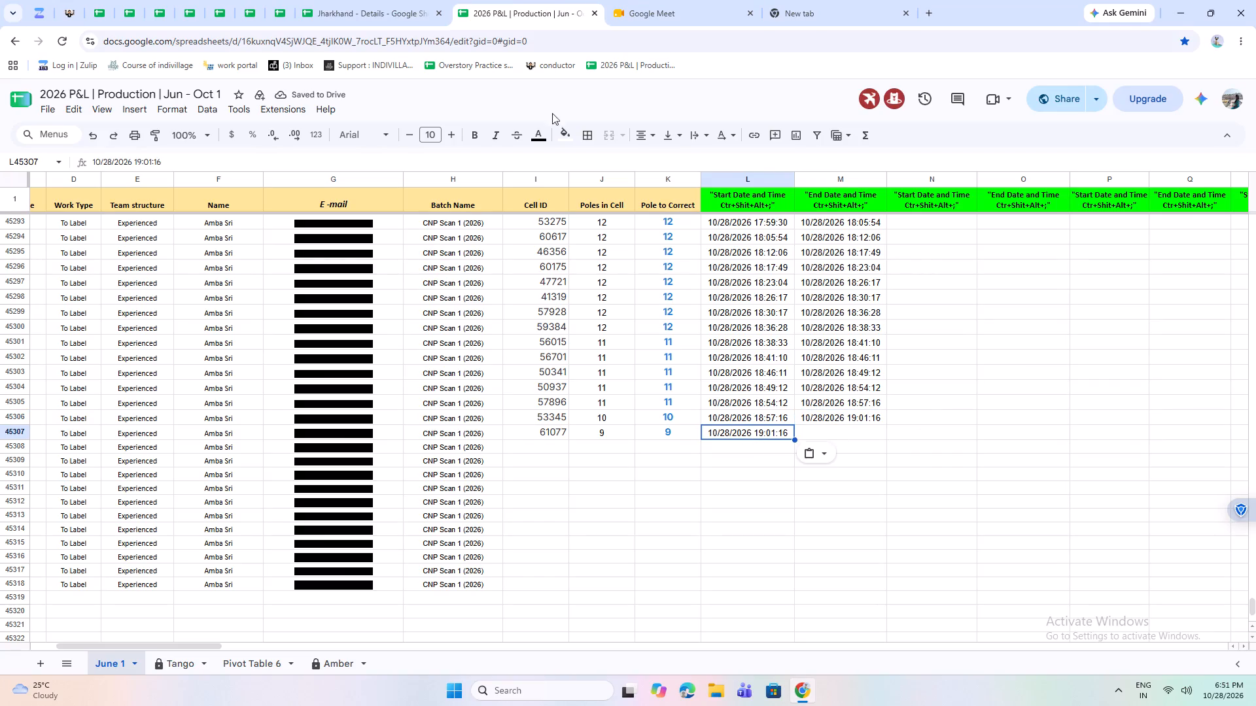
Look through the other open spreadsheets, ending at Jharkhand - Data/Reports, and dismiss its signed-in account notice.
left_click(303, 10)
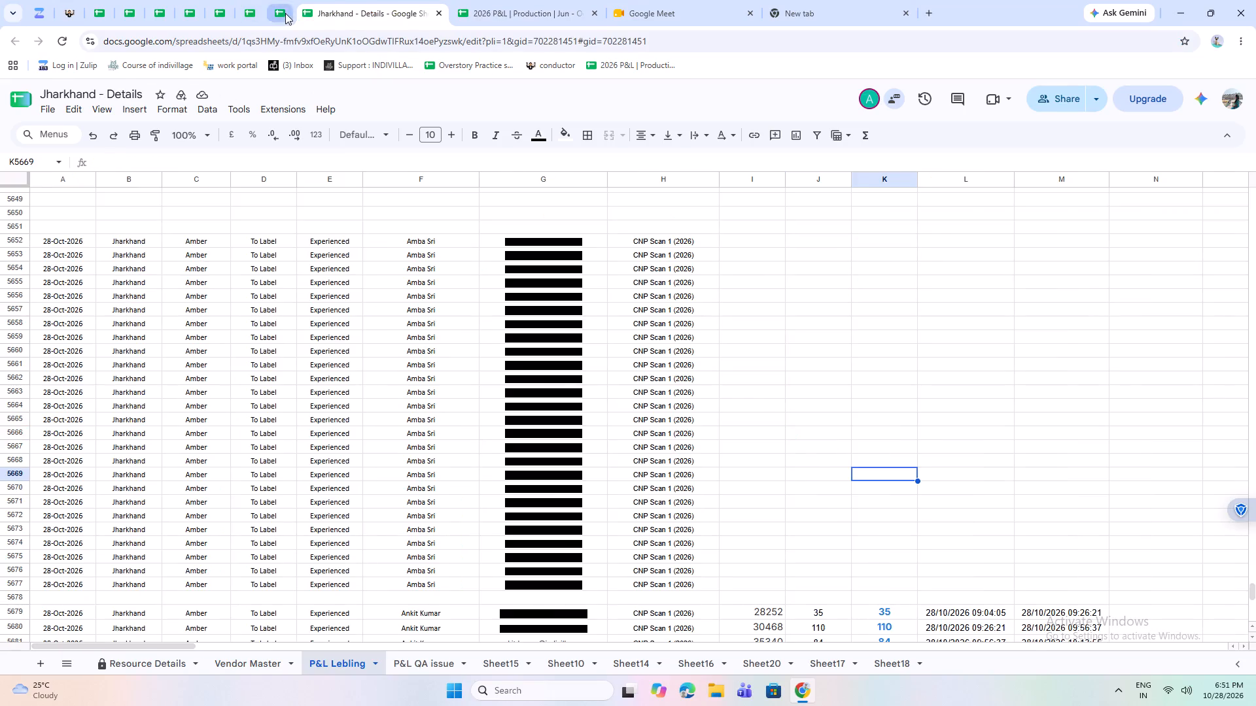
left_click(285, 13)
left_click(630, 580)
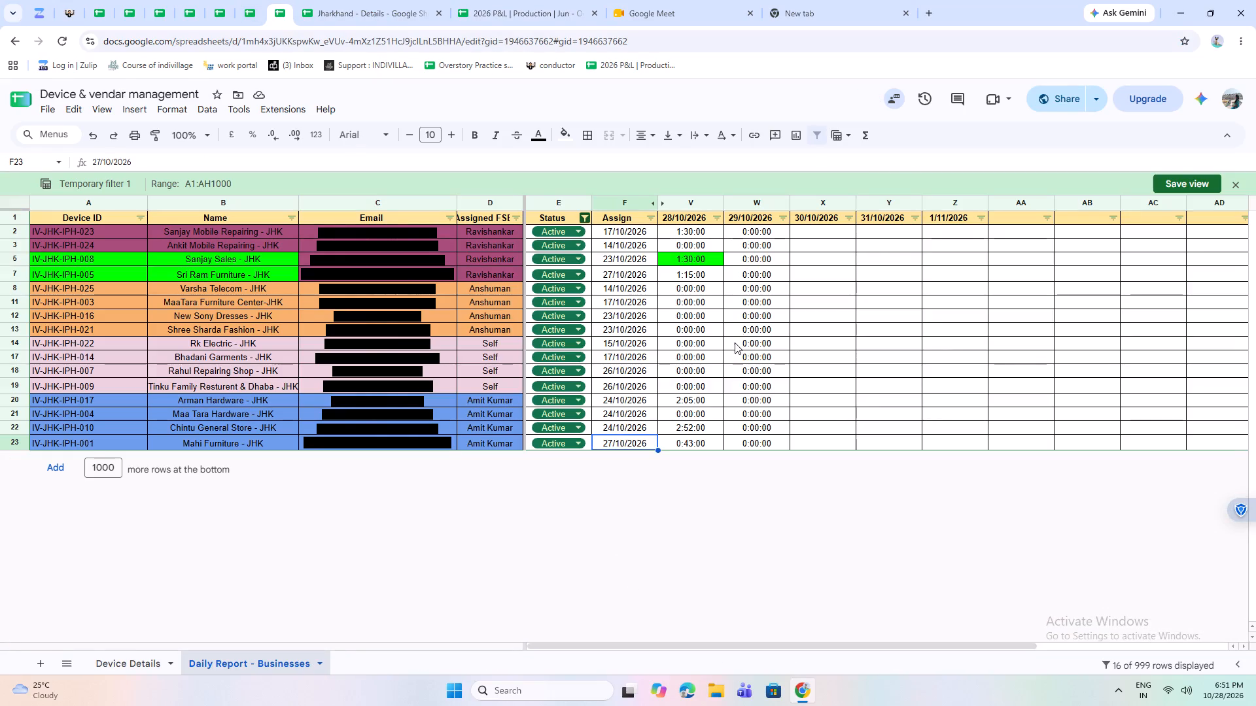
left_click(262, 11)
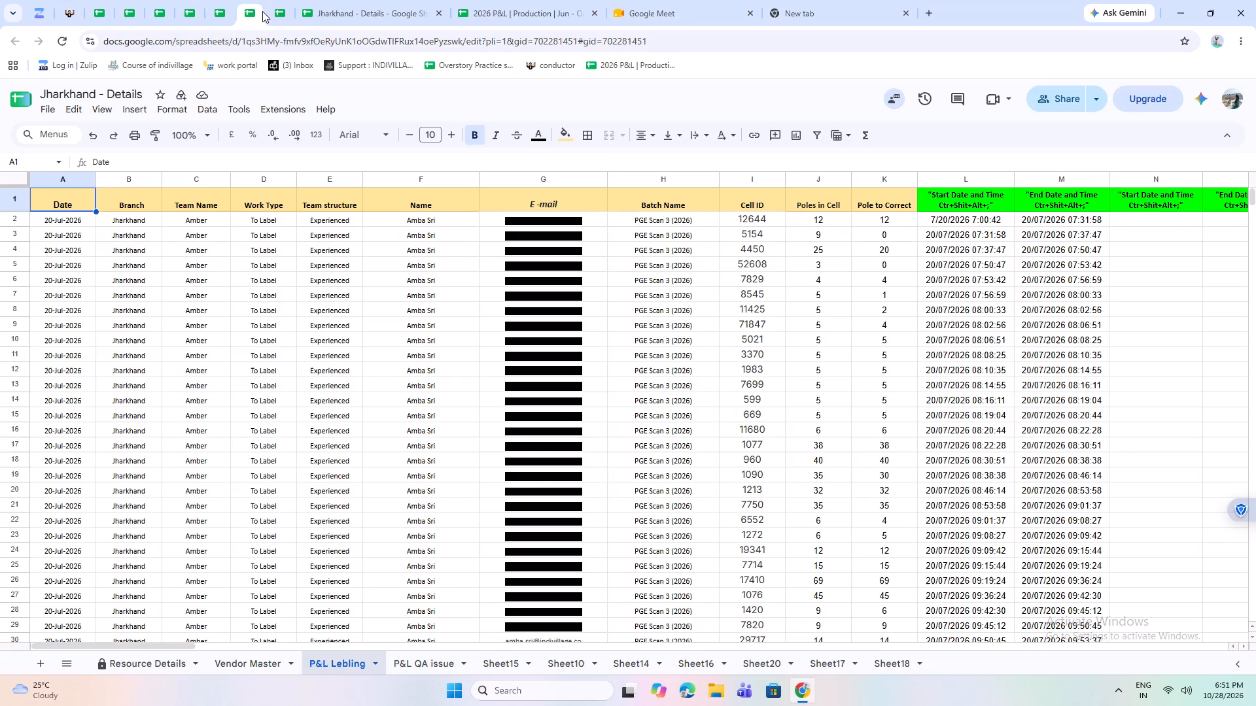
left_click(214, 8)
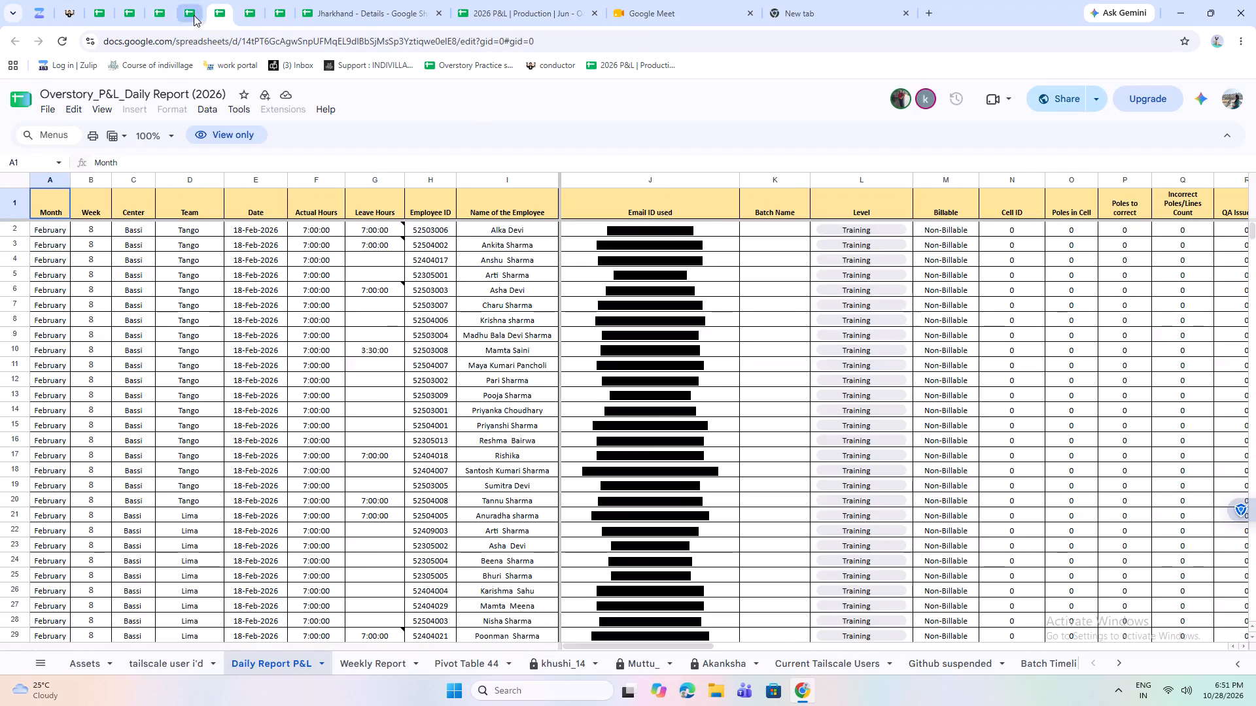
left_click(194, 15)
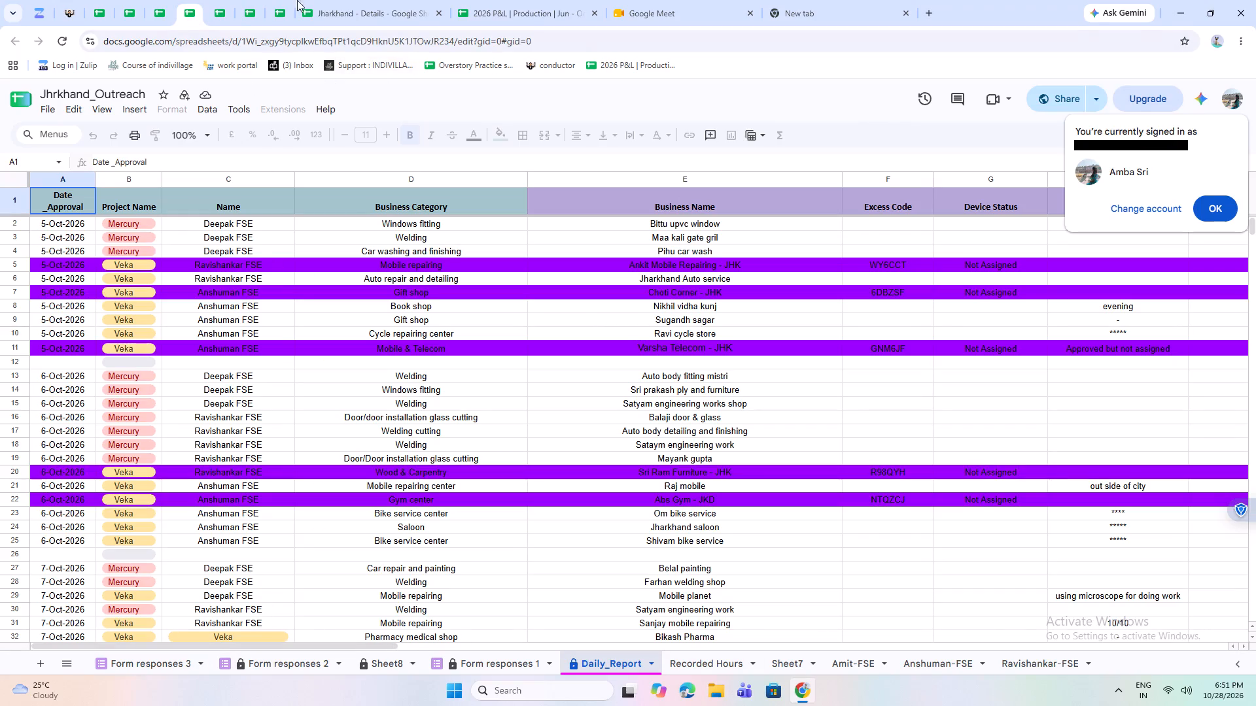
left_click(157, 12)
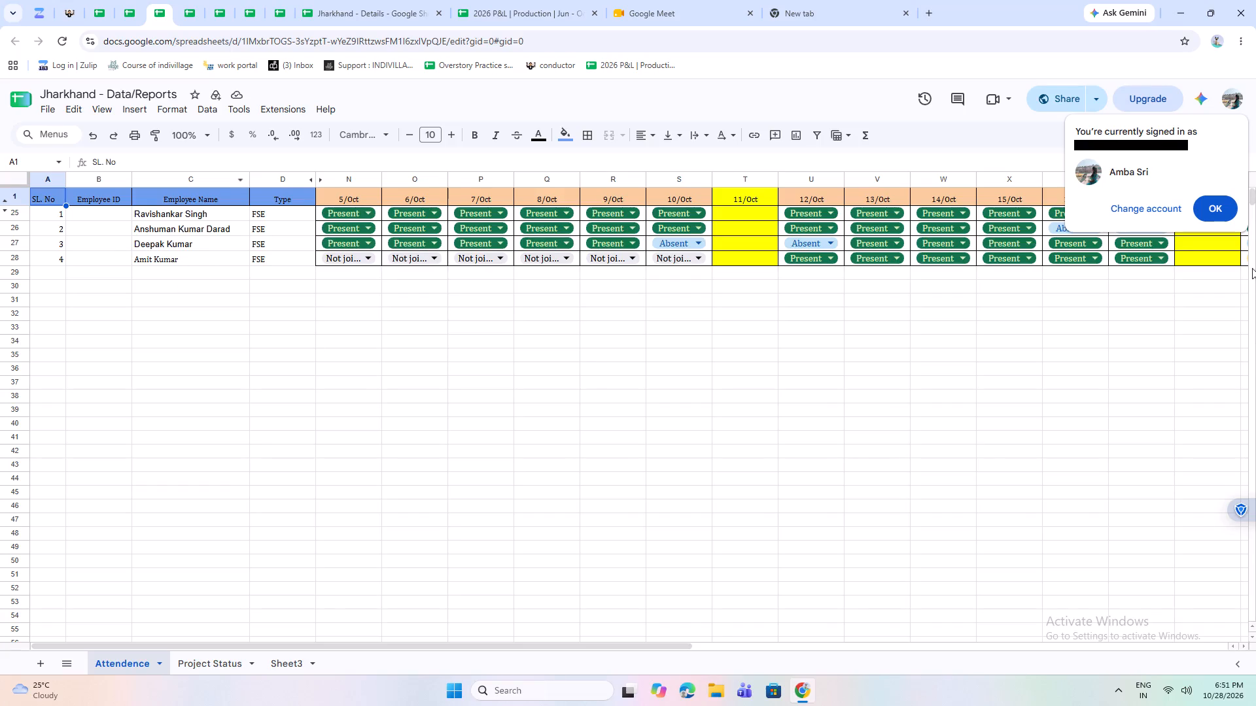
left_click(1219, 211)
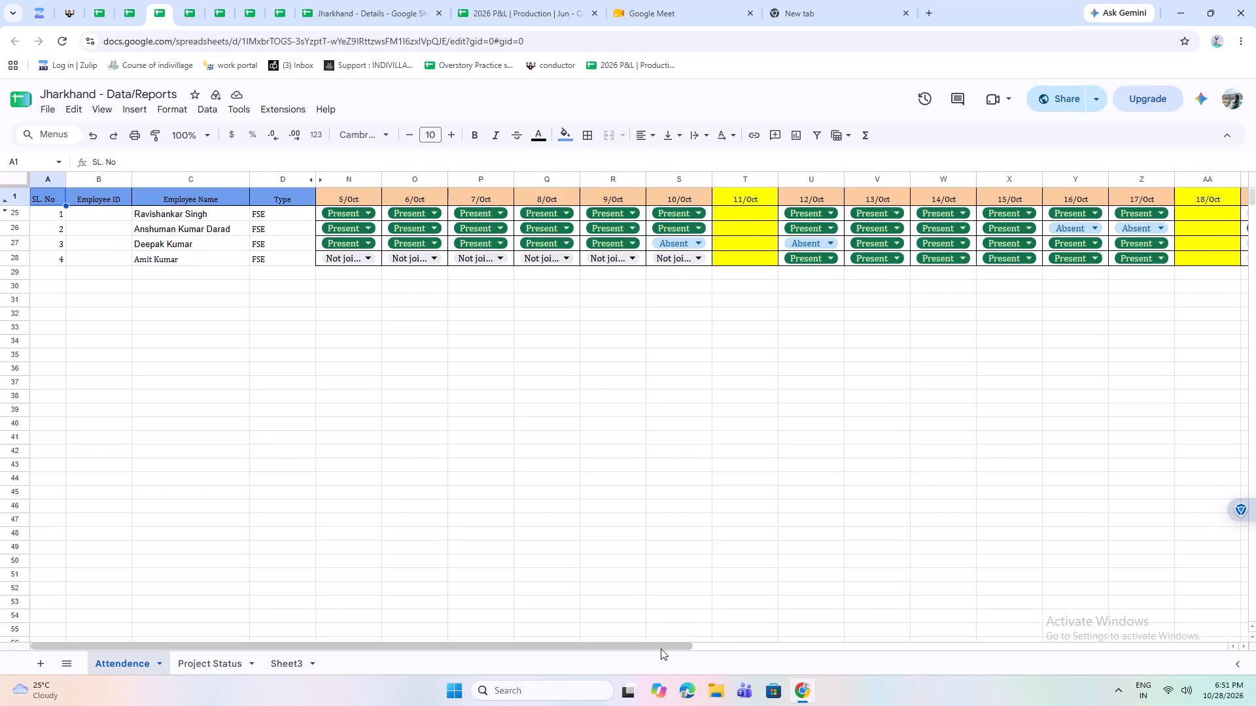
Examine the October attendance entries of the four FSE employees, from 5/Oct through 25/Oct and the leave summary columns.
left_click_drag(661, 648, 941, 670)
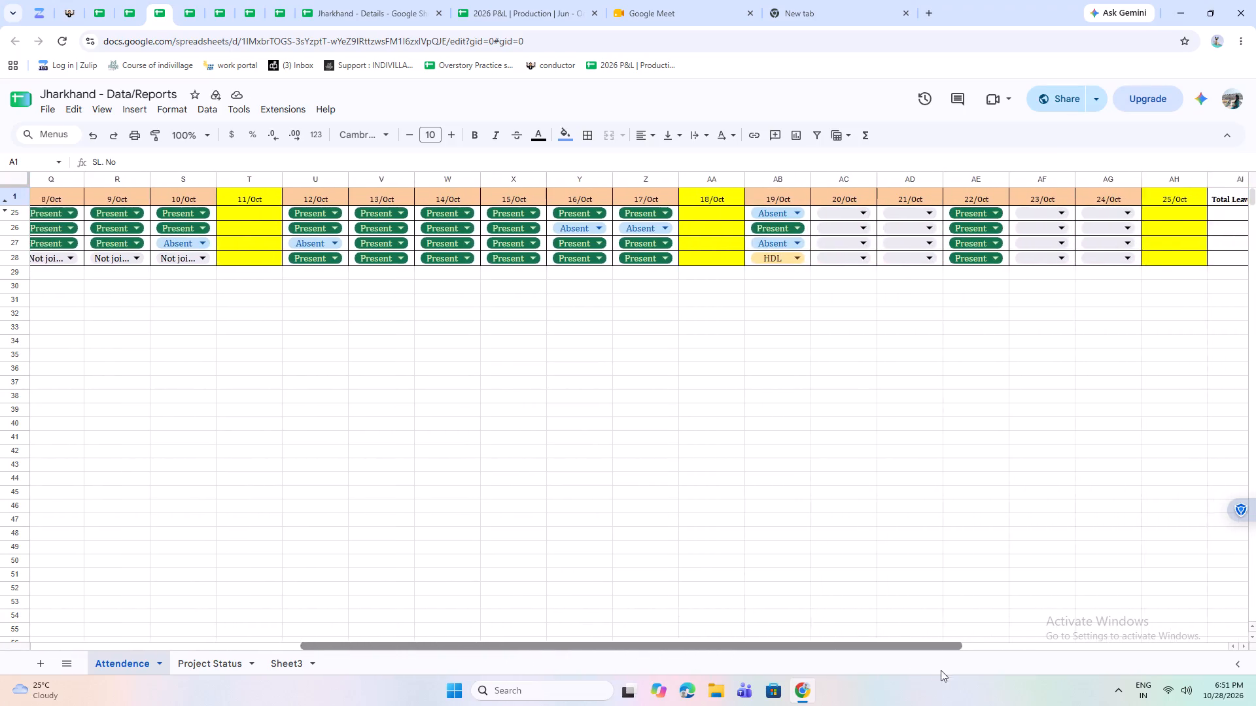
left_click_drag(941, 670, 1101, 685)
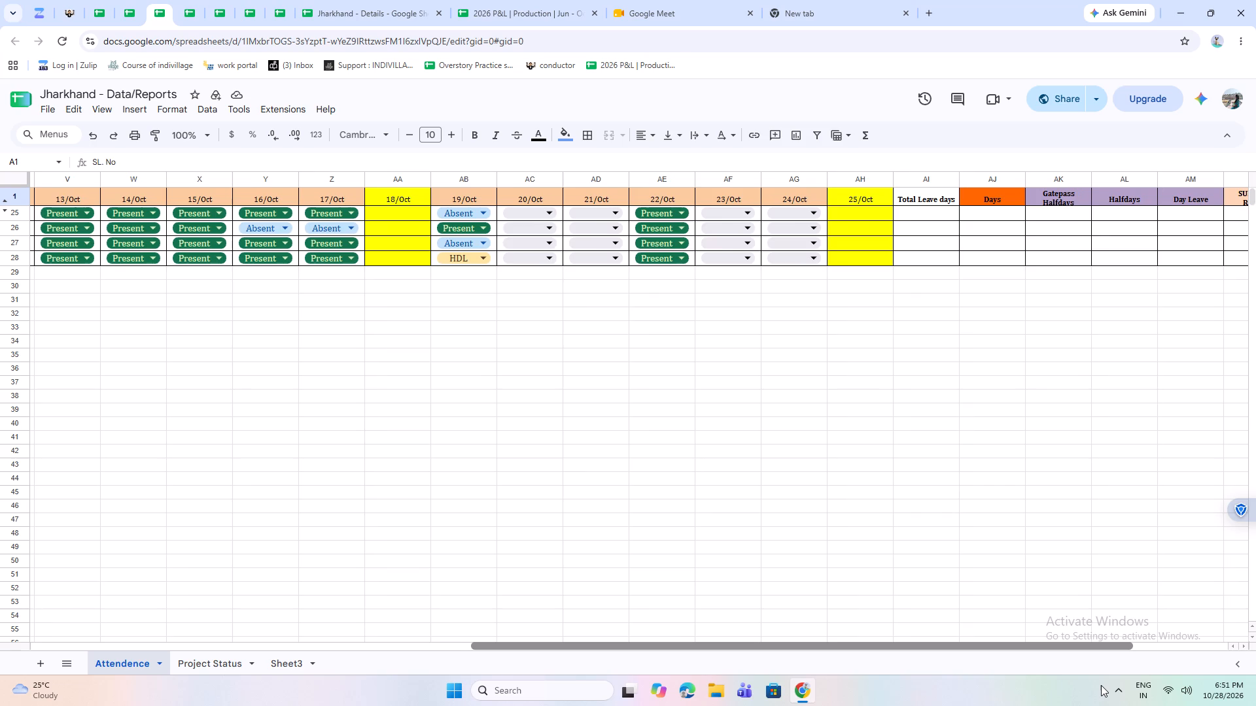
left_click_drag(1101, 685, 844, 684)
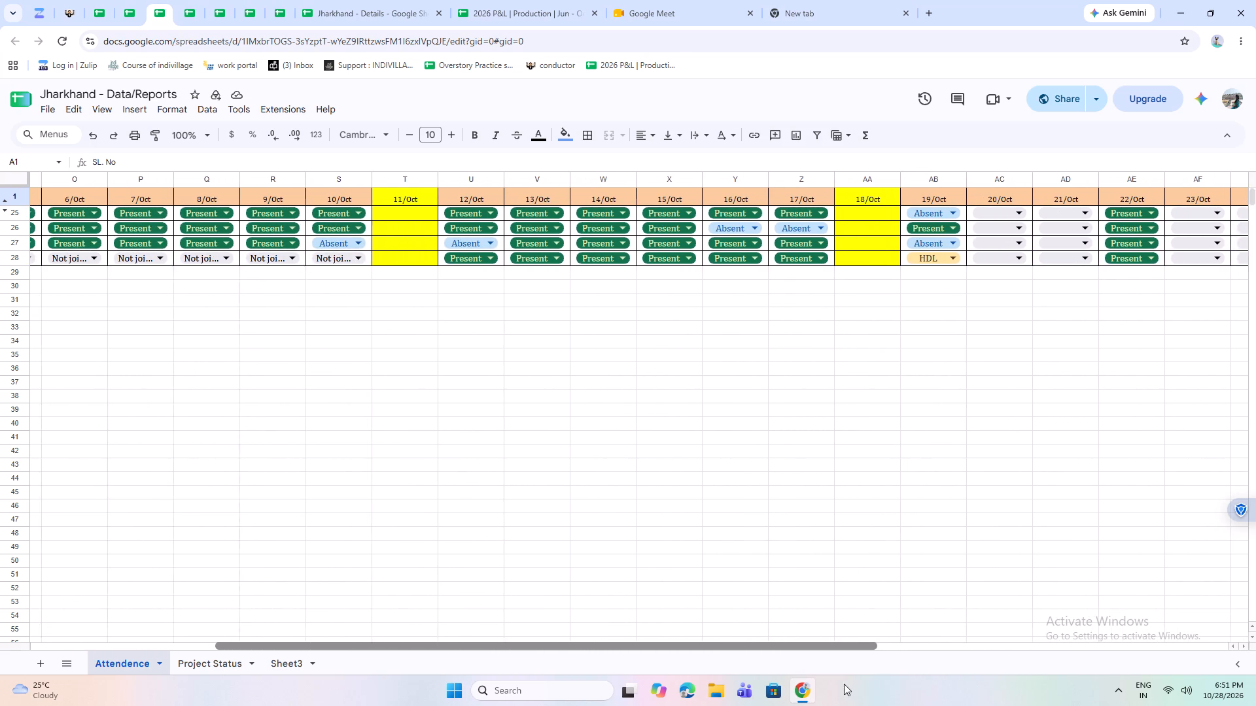
left_click_drag(844, 684, 750, 680)
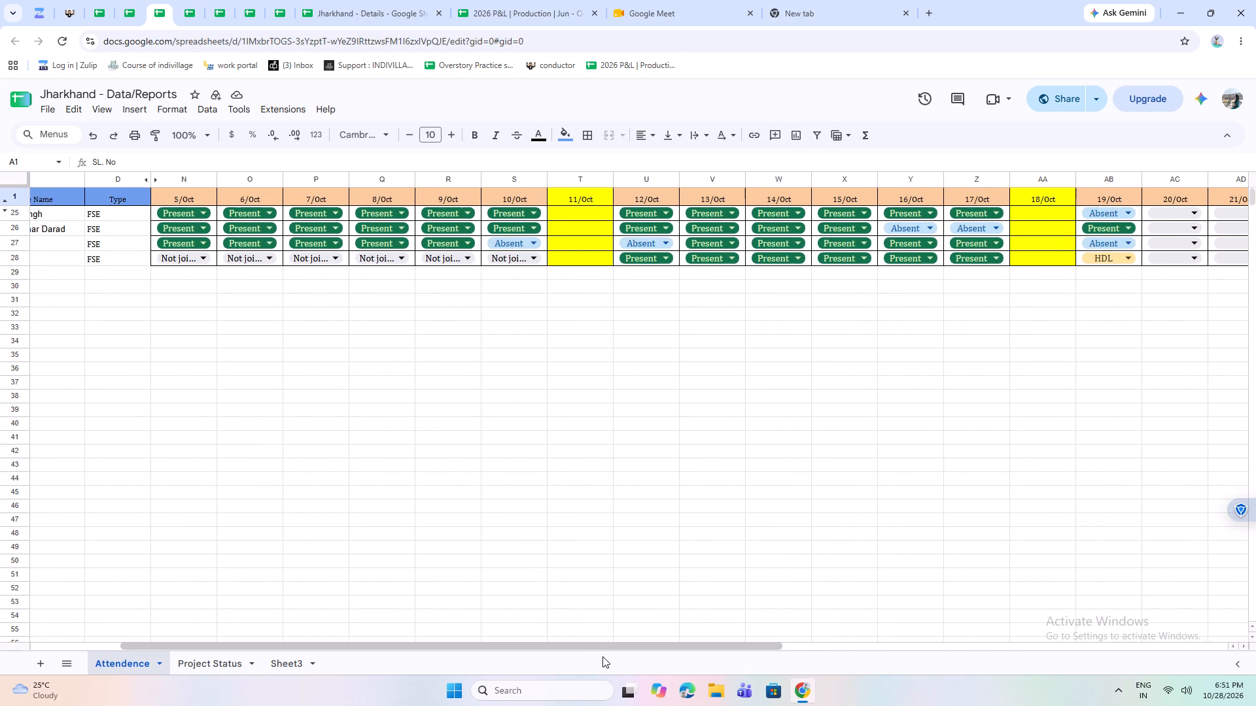
left_click_drag(614, 647, 515, 635)
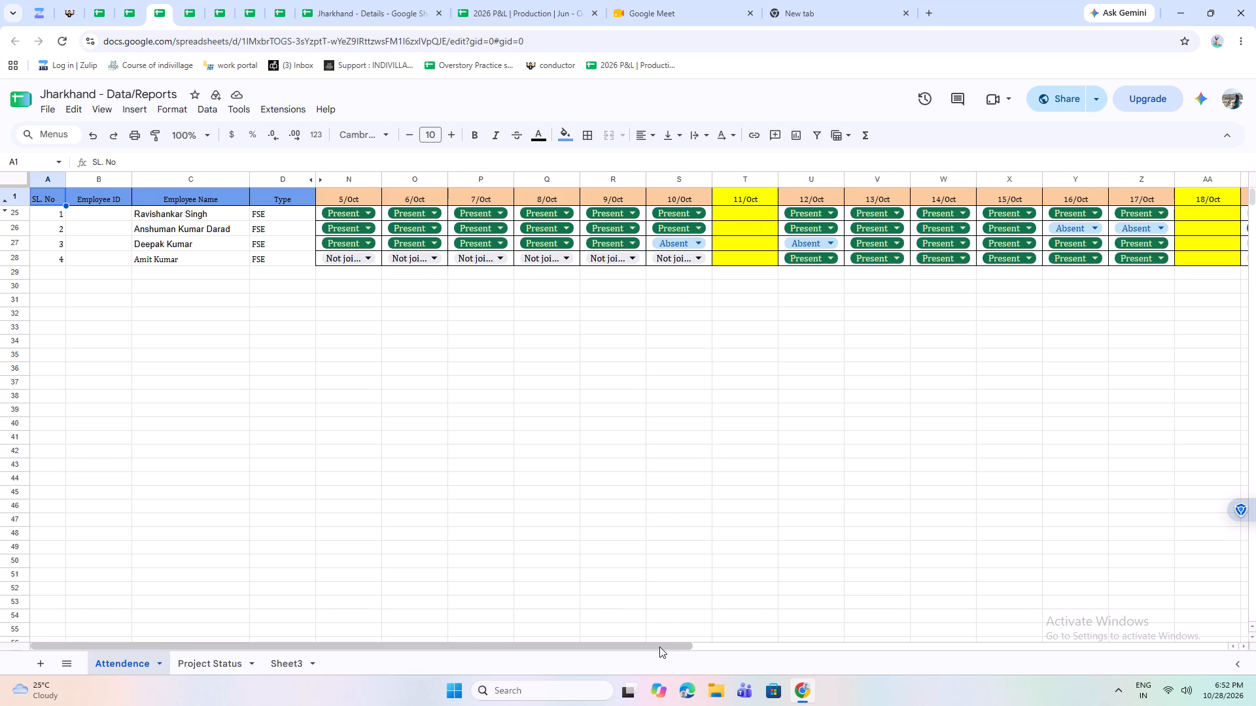
left_click_drag(659, 647, 814, 671)
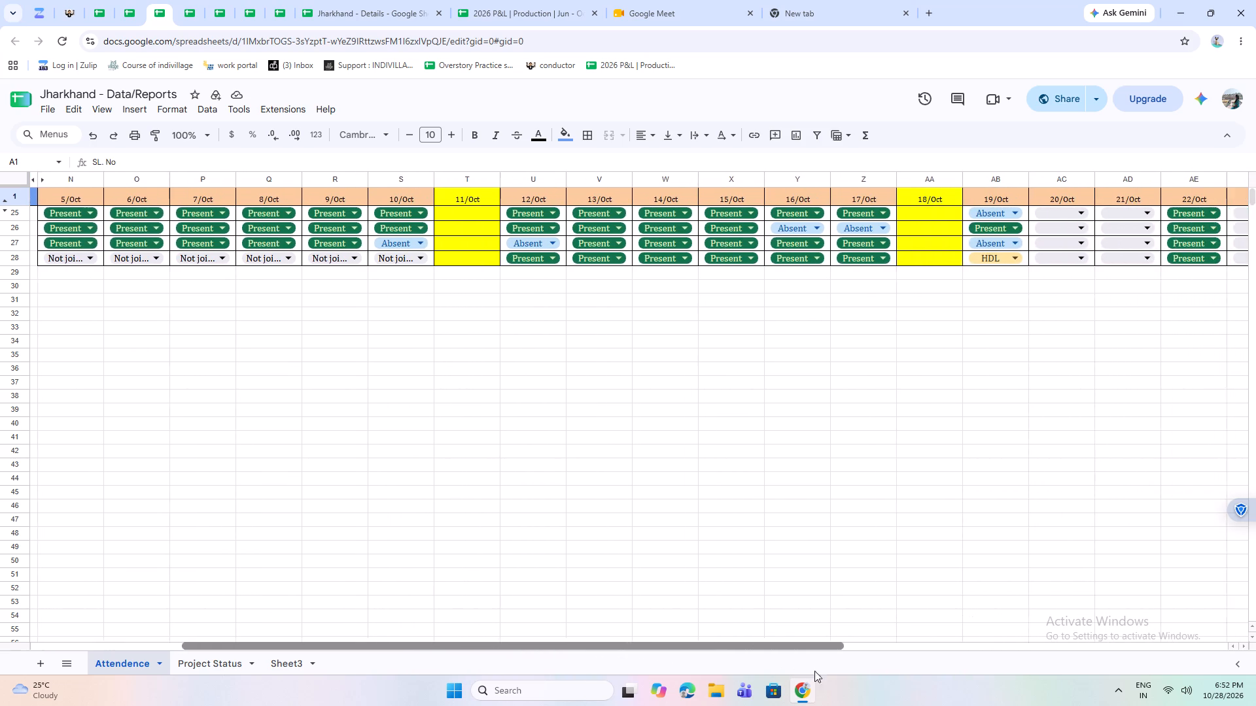
left_click_drag(814, 671, 1038, 690)
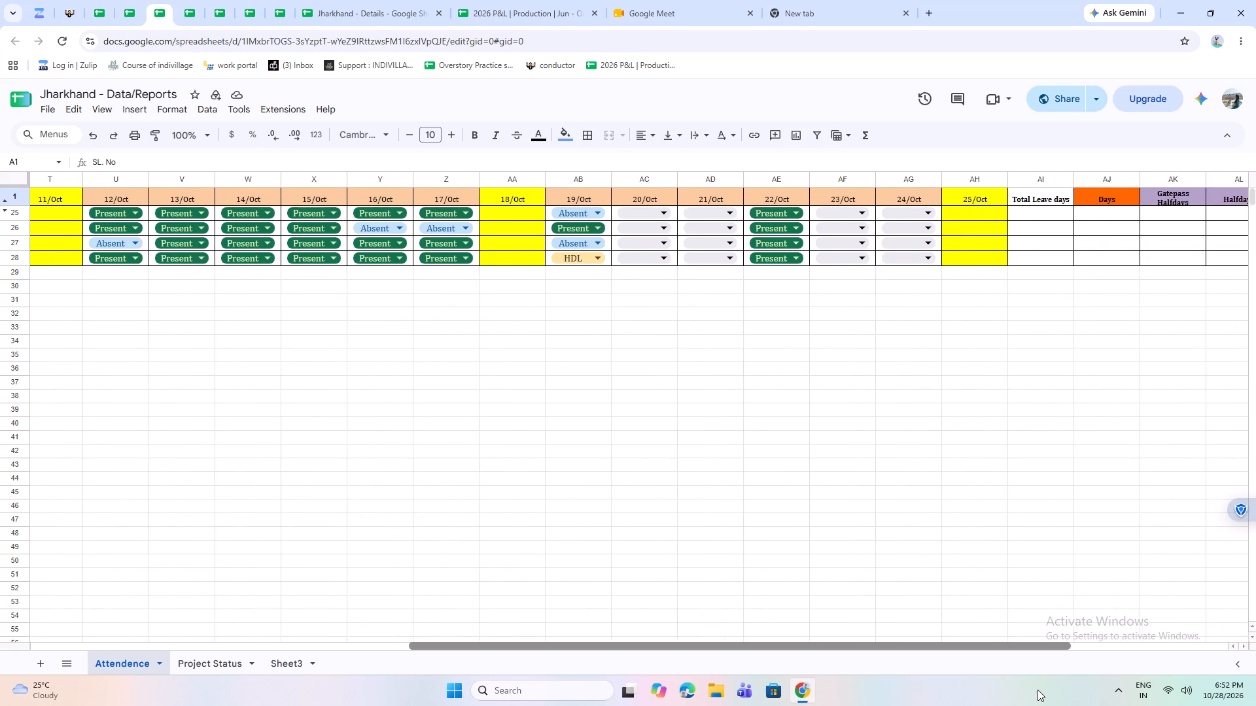
left_click_drag(1038, 690, 957, 671)
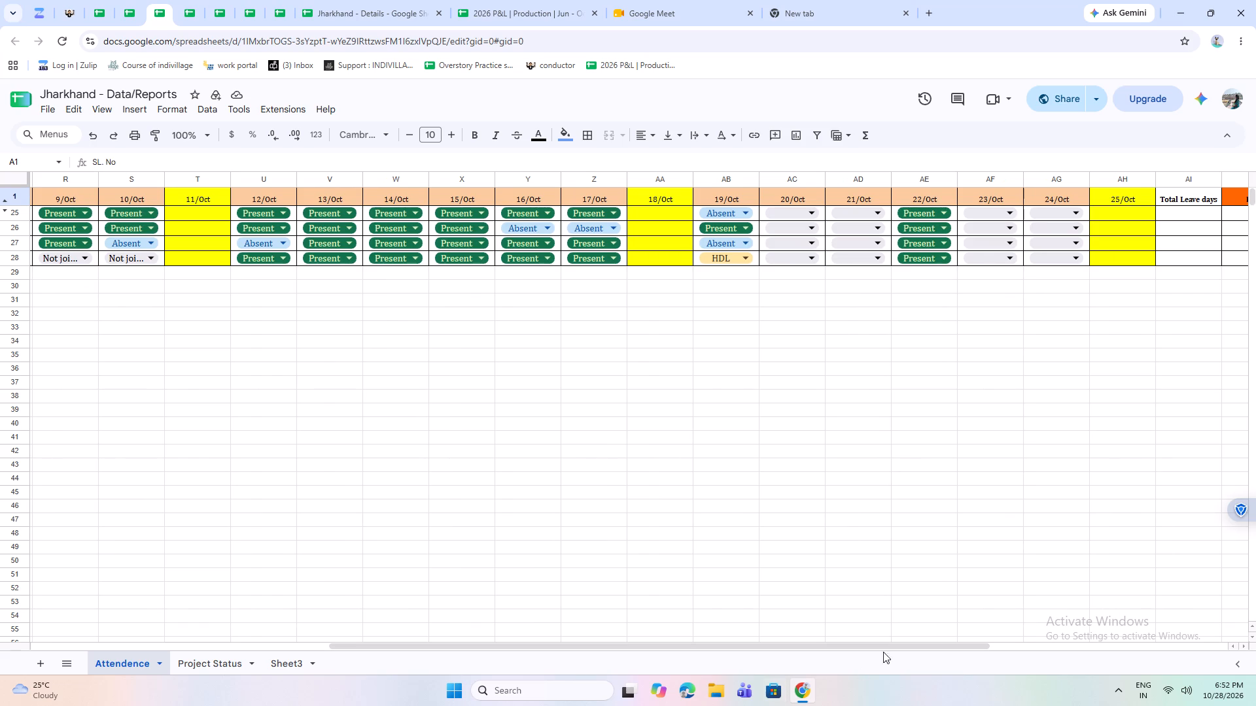
left_click_drag(926, 648, 707, 642)
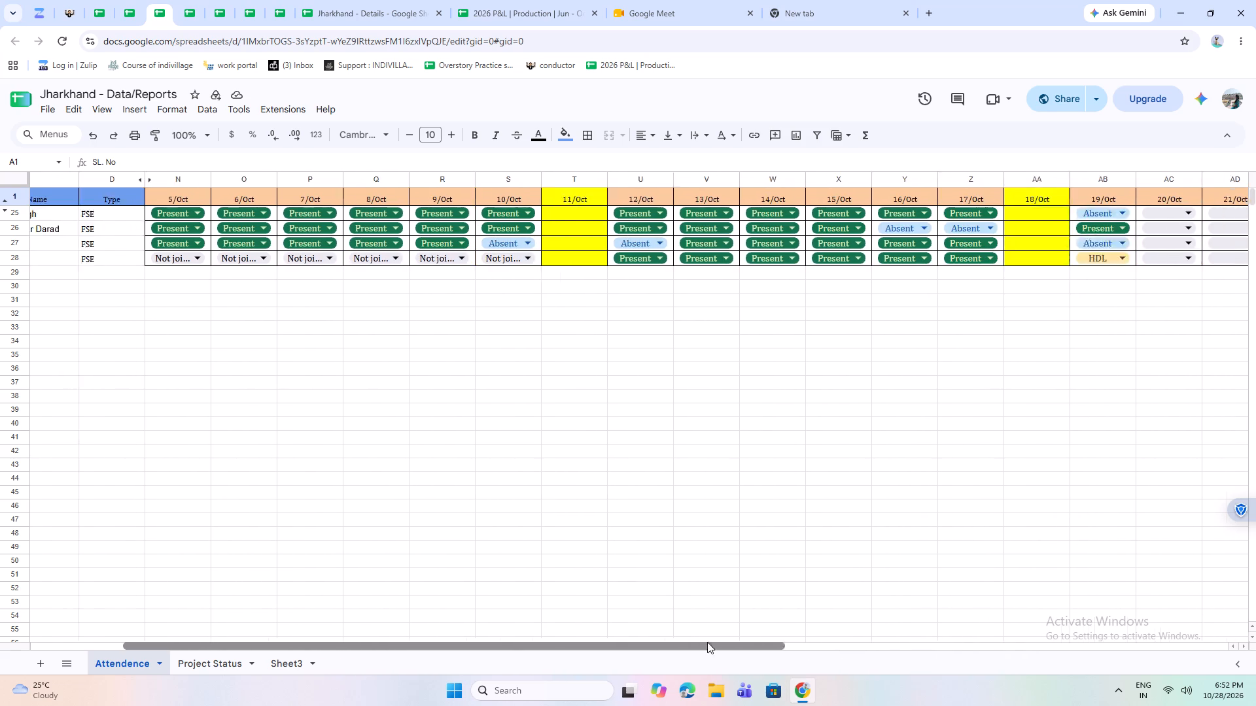
left_click_drag(707, 642, 604, 640)
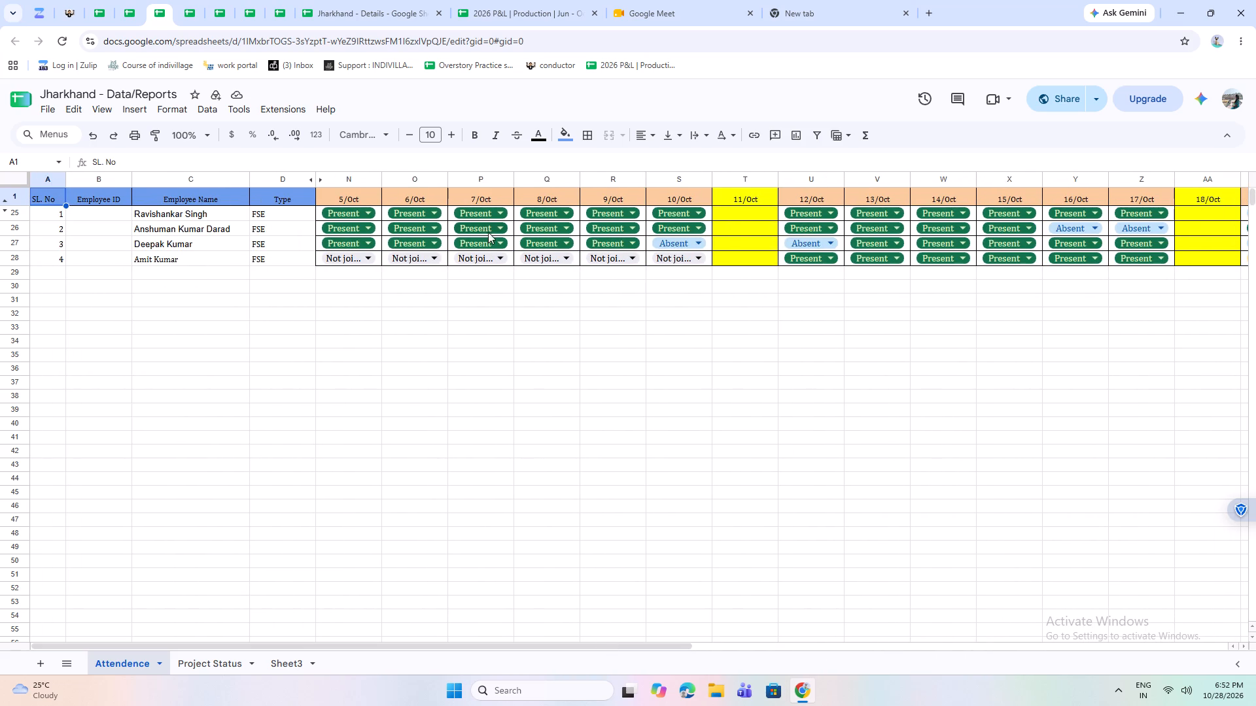
left_click_drag(672, 648, 678, 648)
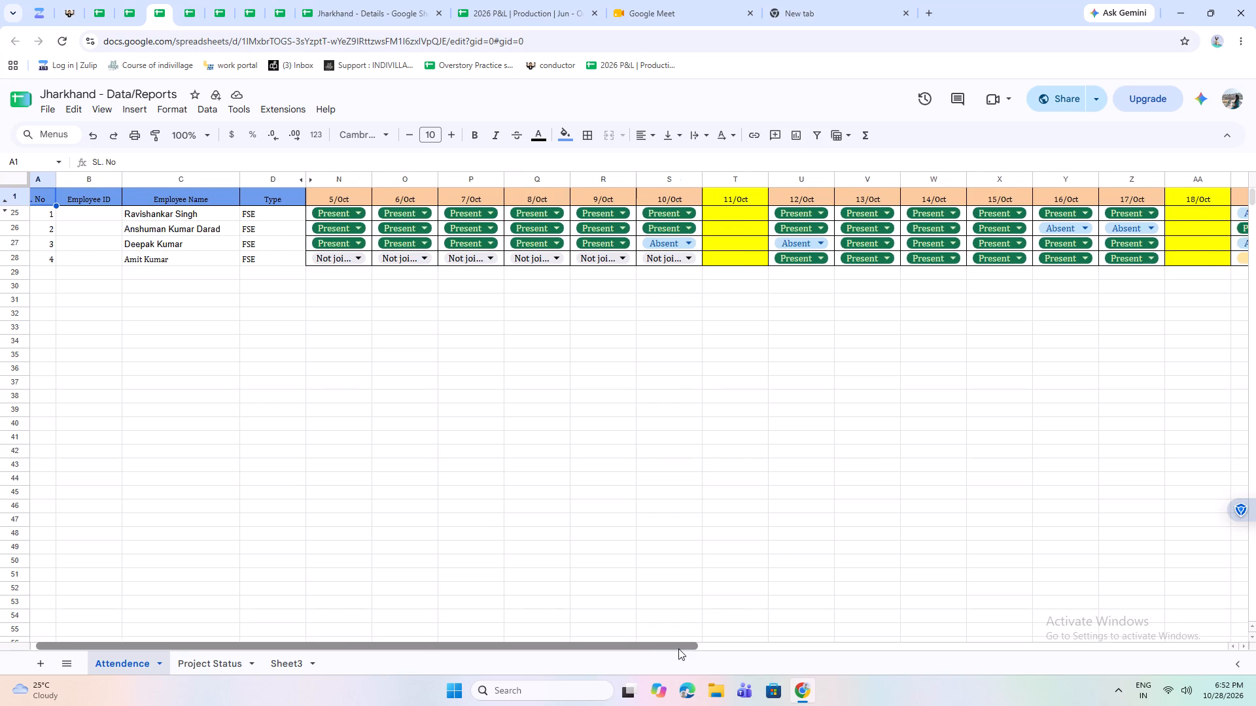
left_click_drag(678, 648, 877, 659)
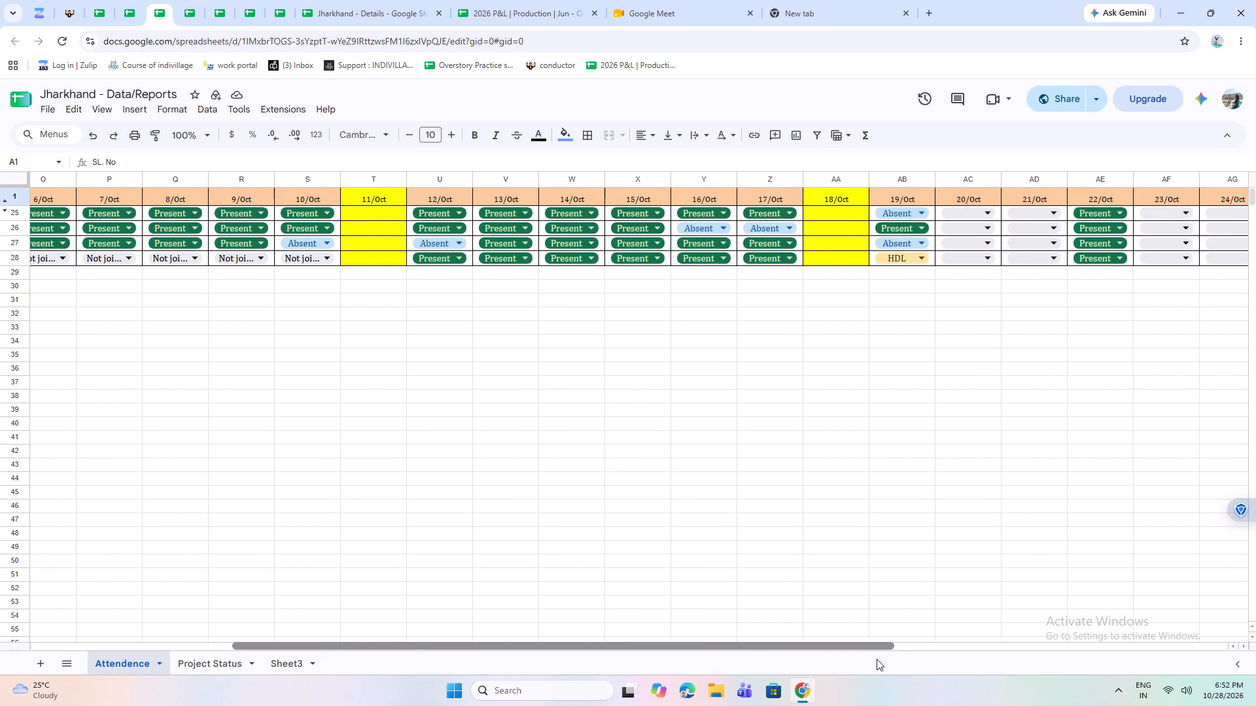
left_click_drag(877, 659, 788, 637)
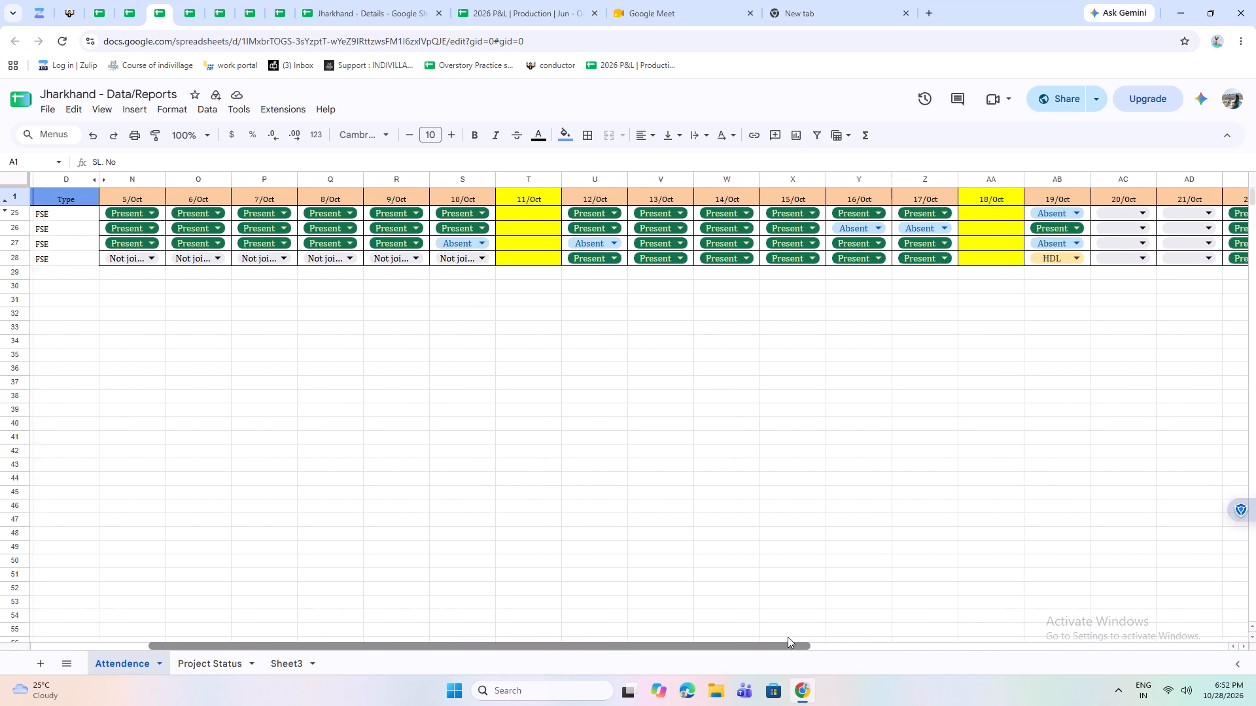
left_click_drag(788, 637, 770, 631)
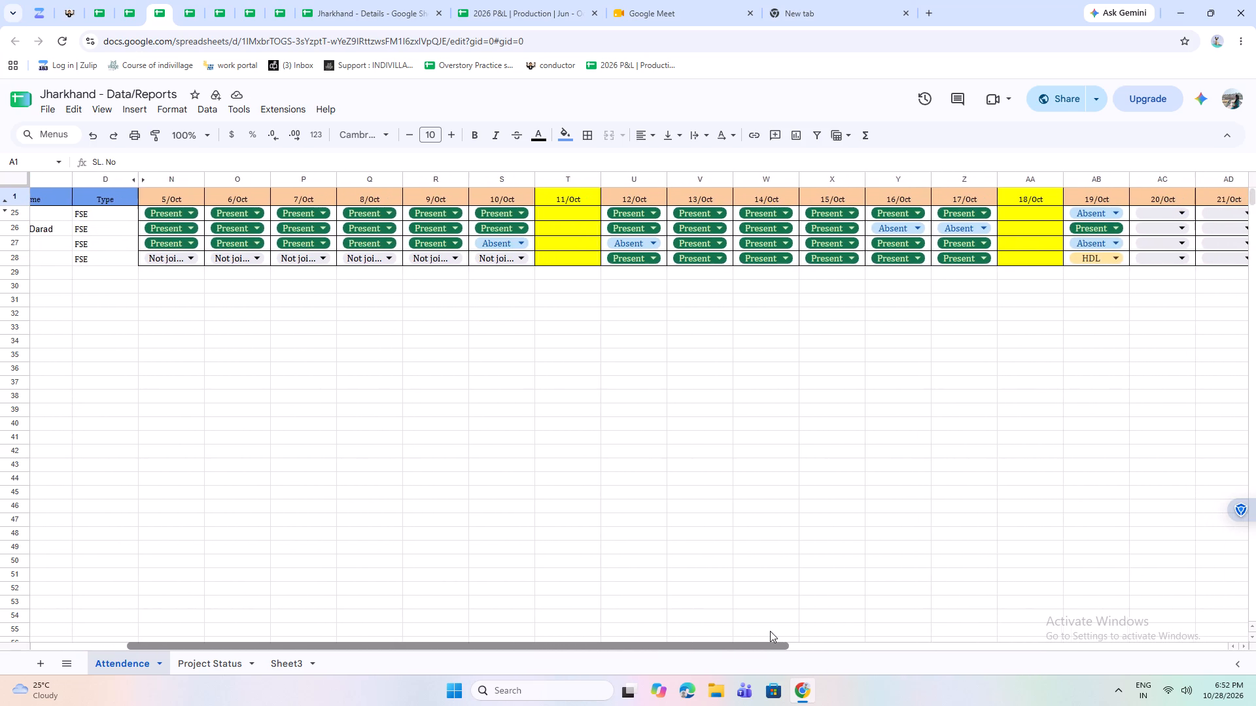
left_click_drag(770, 631, 850, 633)
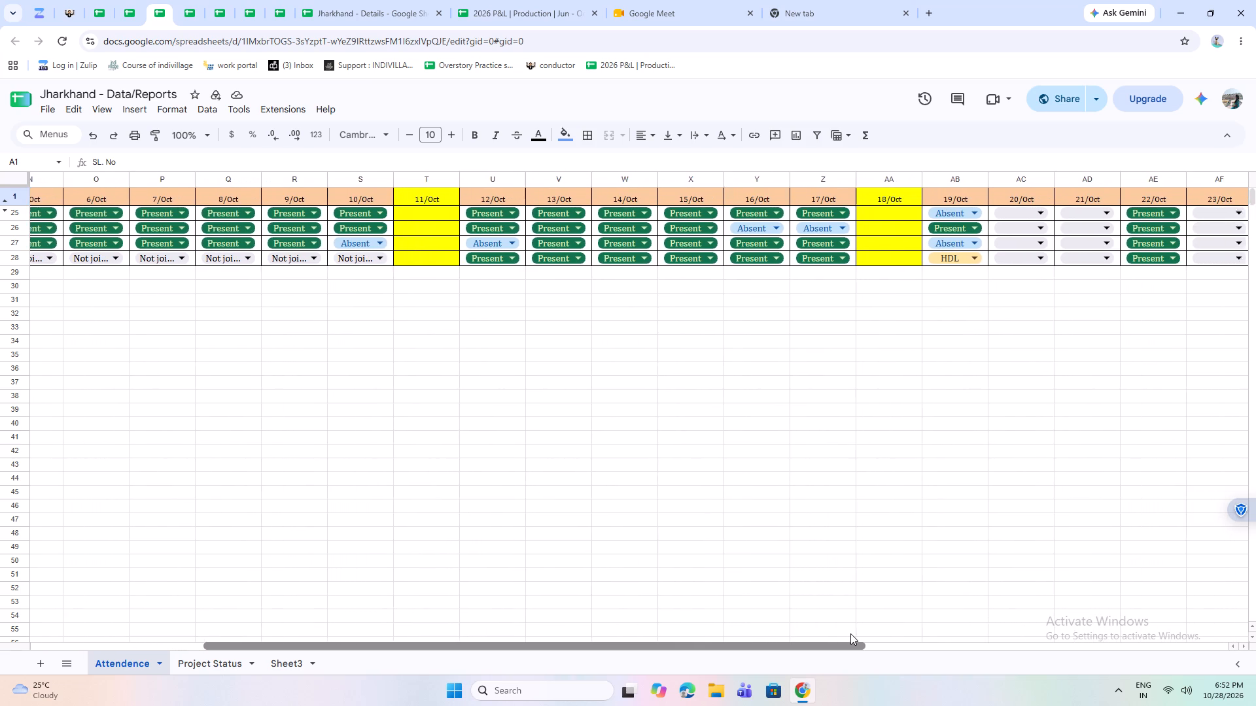
left_click_drag(850, 633, 1022, 639)
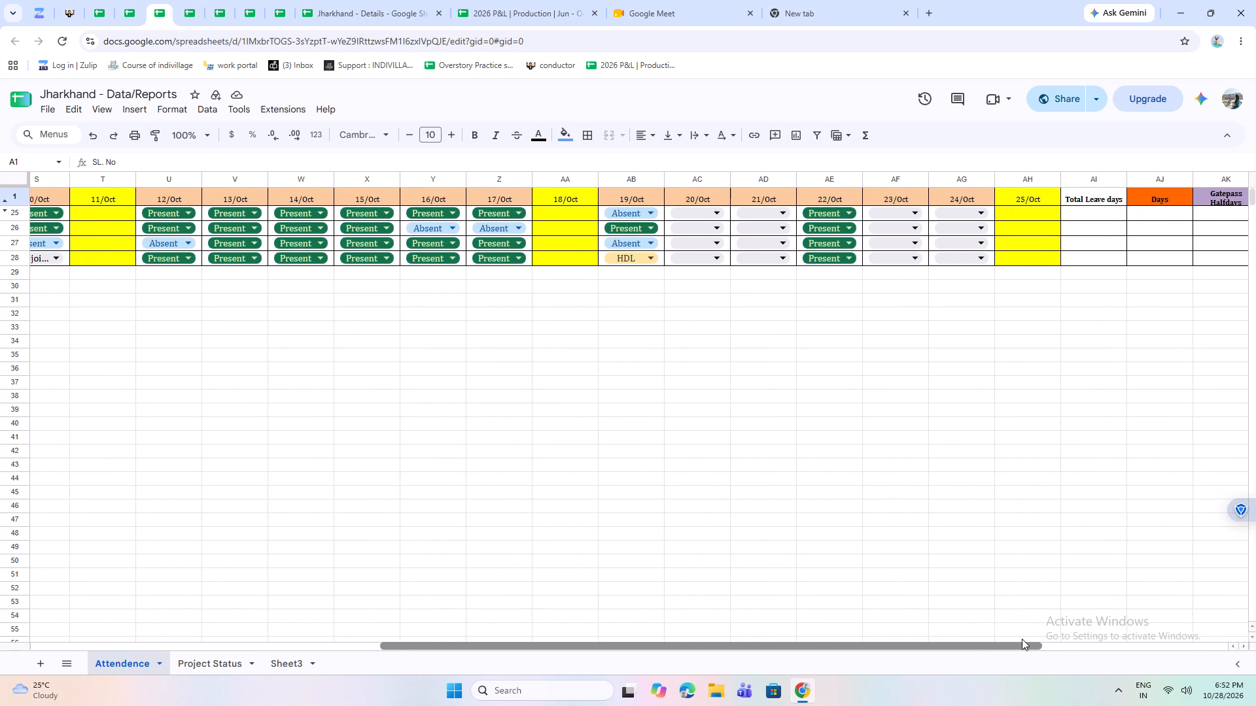
left_click_drag(1022, 639, 686, 628)
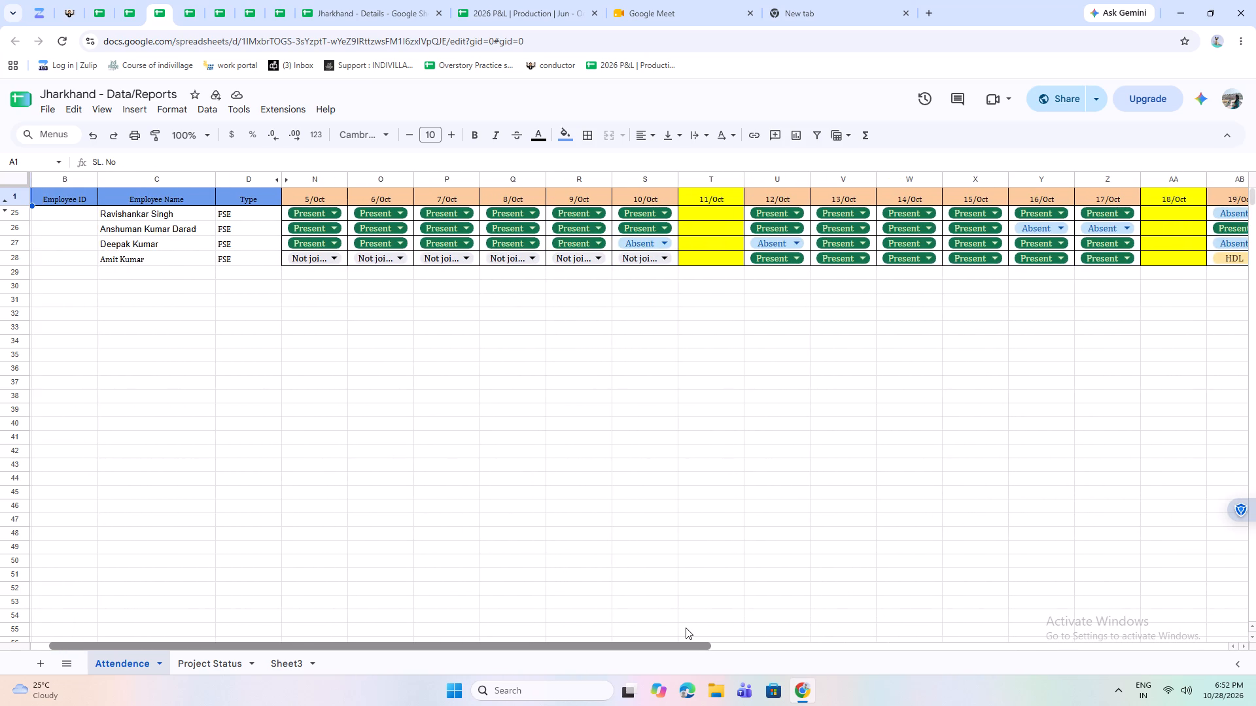
left_click_drag(686, 628, 886, 634)
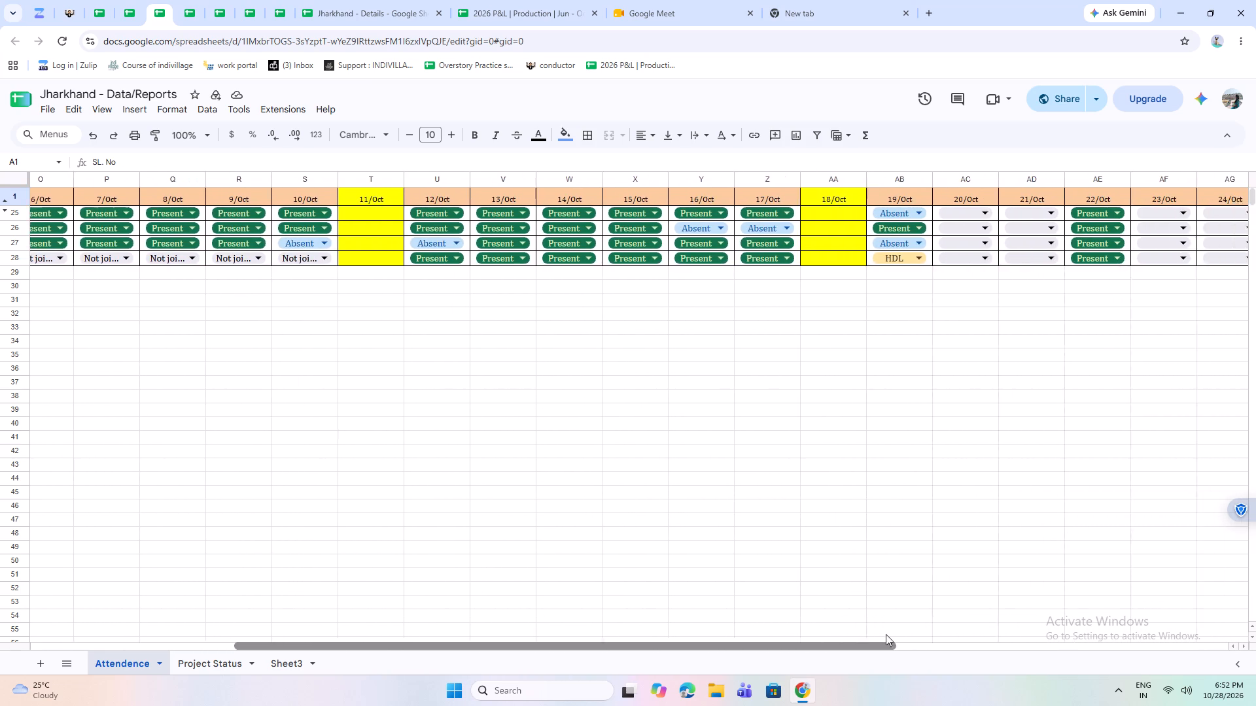
left_click_drag(886, 634, 1040, 635)
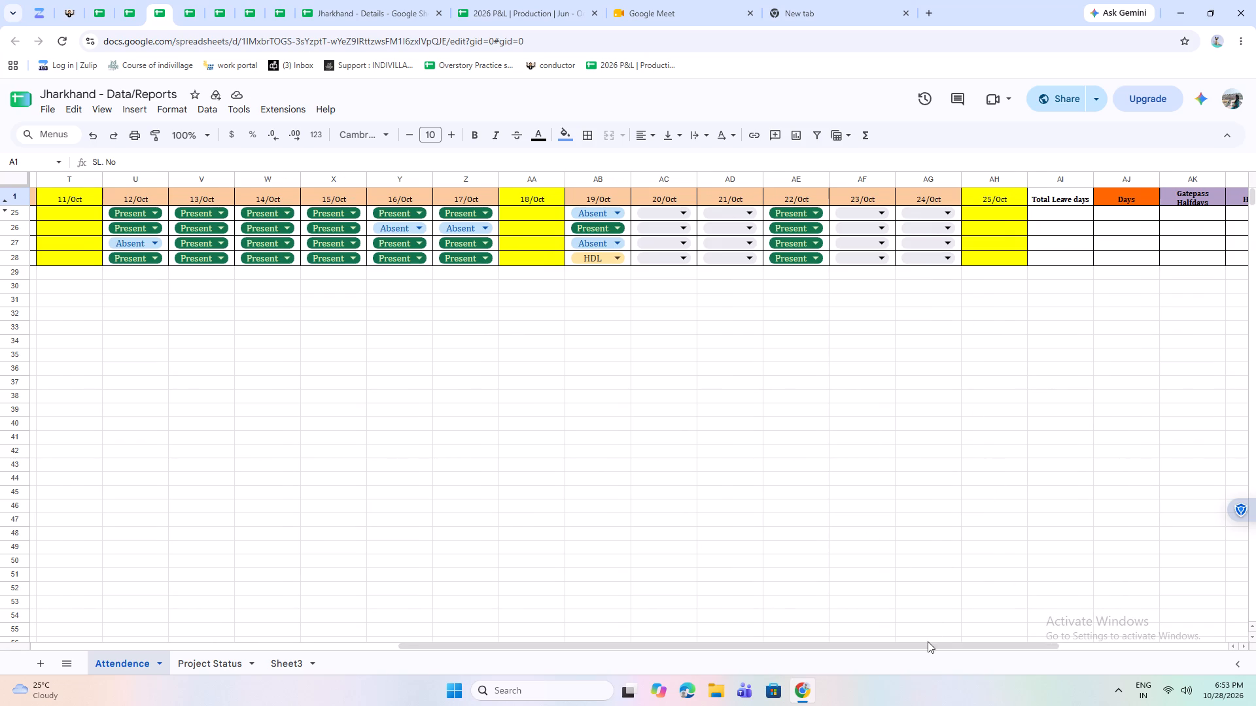
left_click_drag(928, 645, 587, 622)
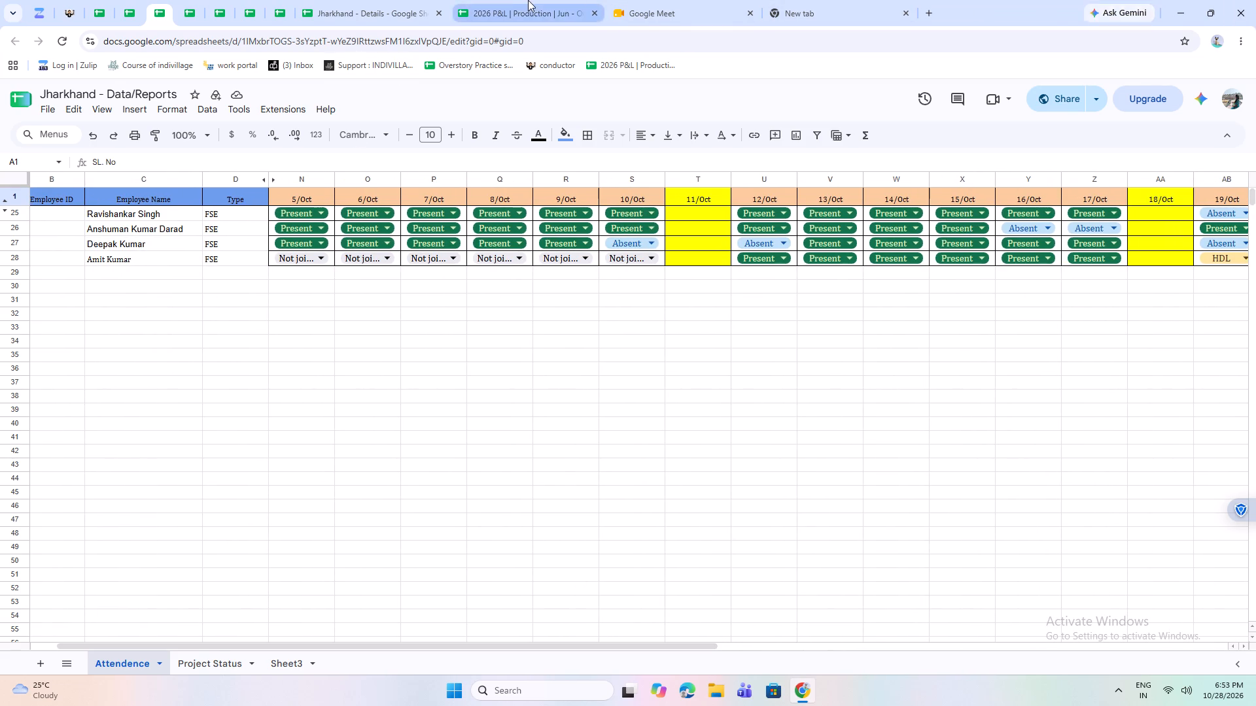
Change the blank tab's scratch timestamp to 10/28/2026 19:03:16 and copy it into production row 45307 as cell ID 61077's first end date and time.
left_click(525, 0)
left_click(824, 430)
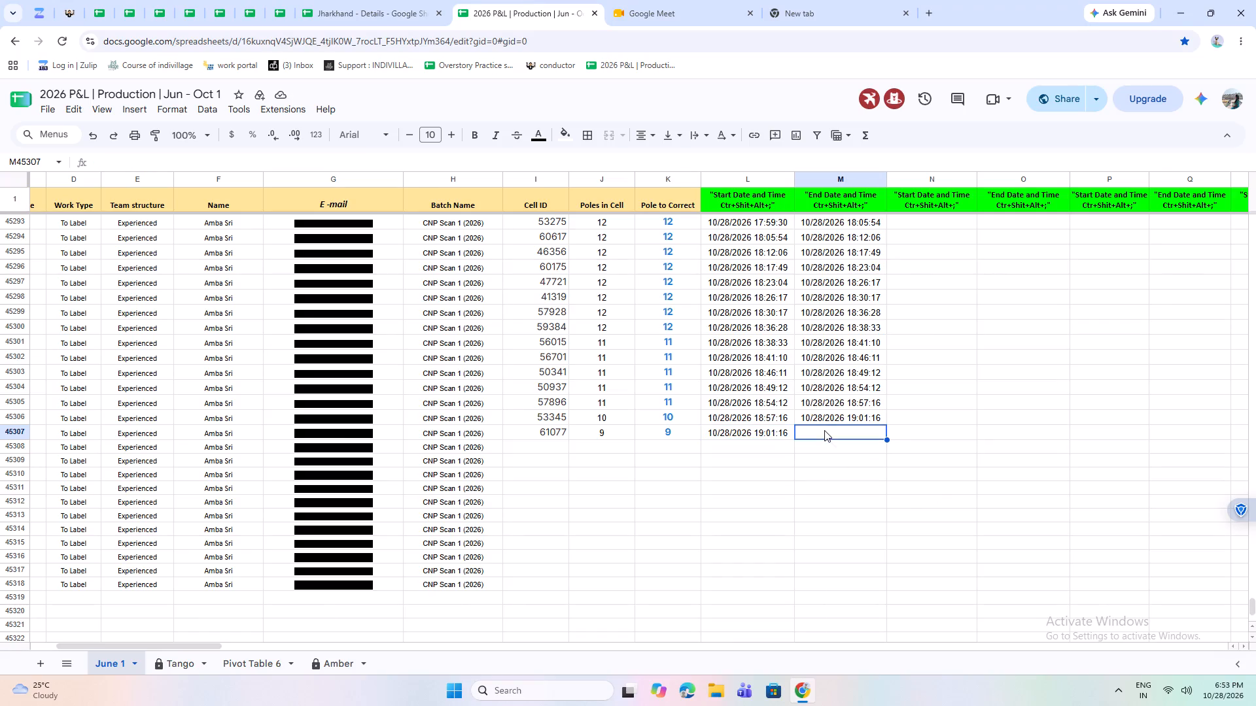
left_click(821, 9)
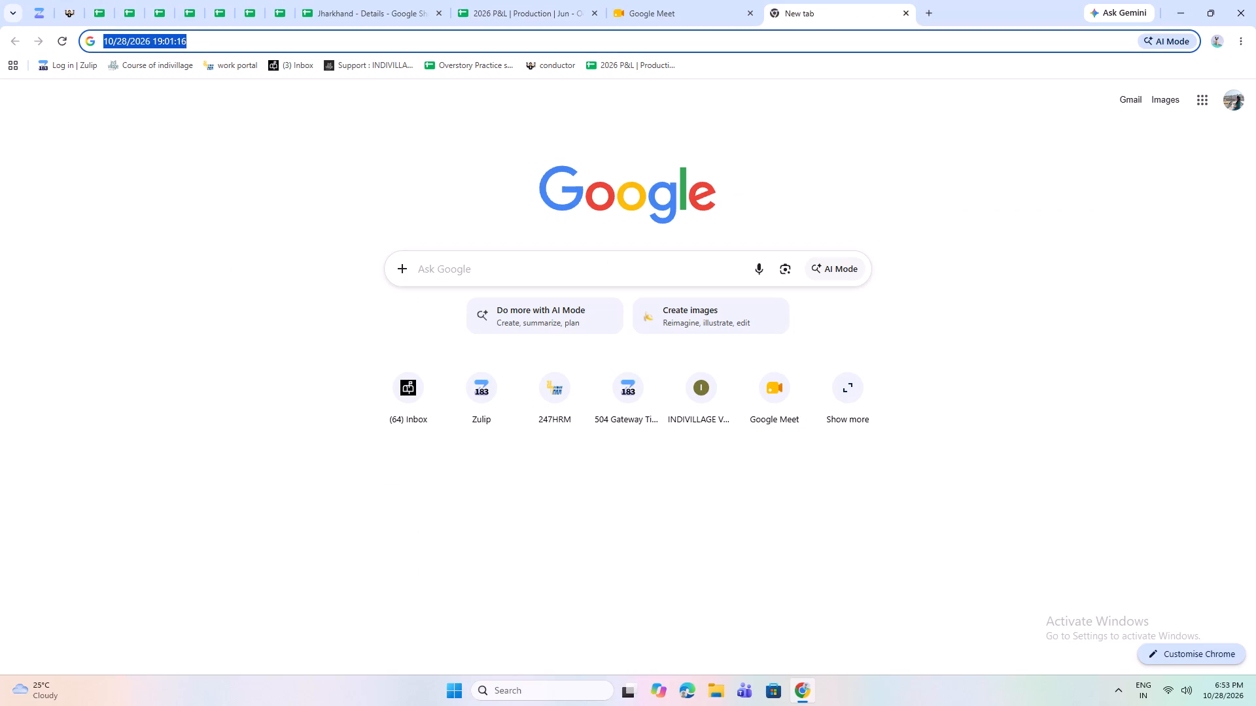
left_click(196, 44)
left_click(175, 40)
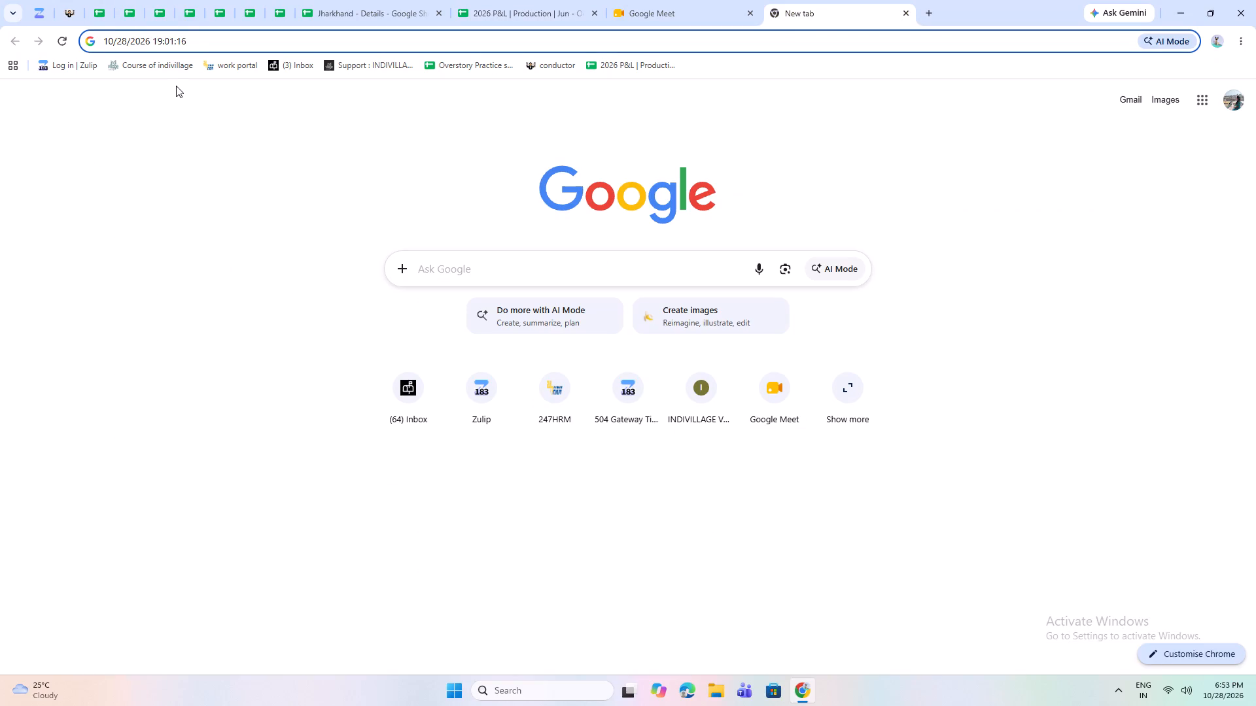
key("BackSpace")
key("3")
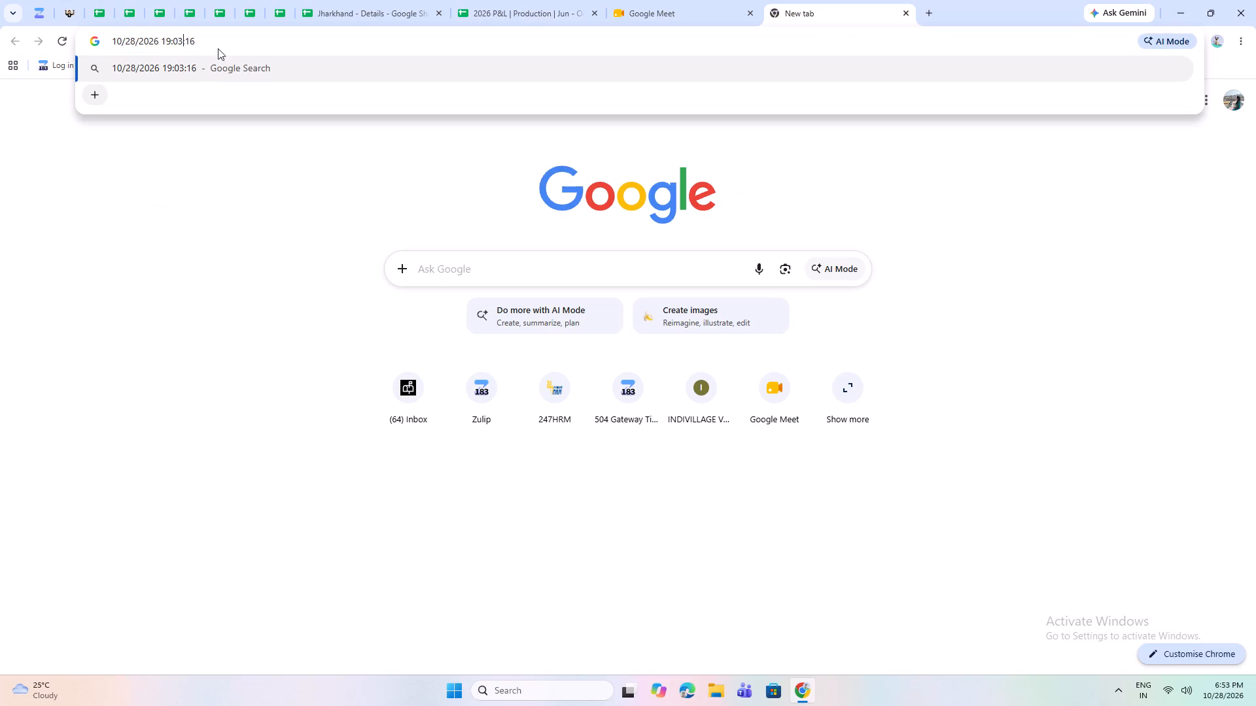
left_click_drag(221, 34, 109, 46)
key("ctrl+c")
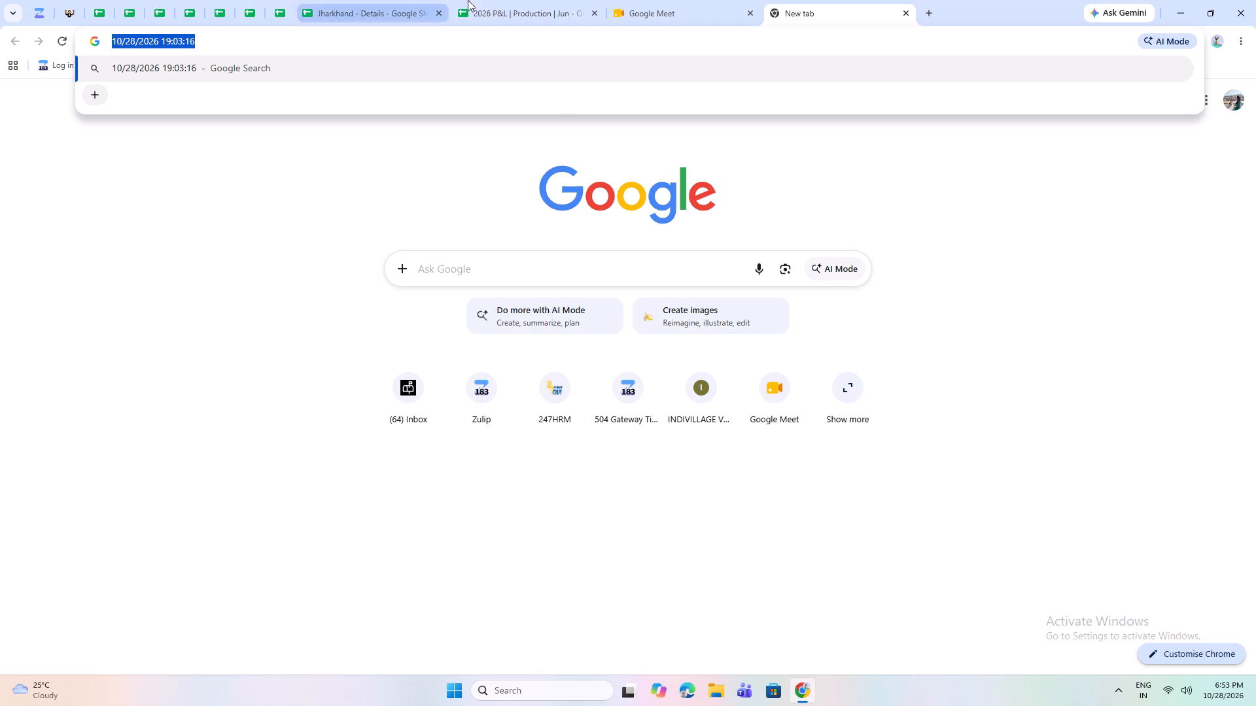
left_click(491, 0)
key("ctrl+v")
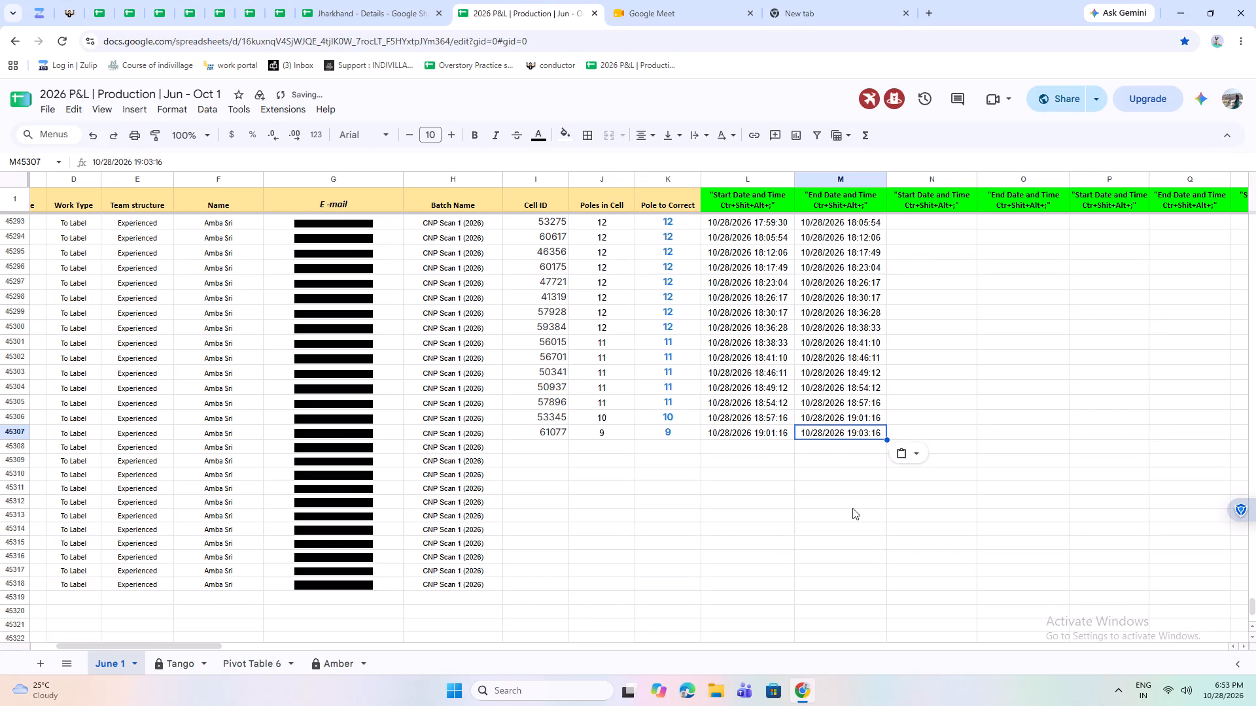
left_click(852, 508)
Close the browser window with all its open spreadsheets.
left_click(1245, 10)
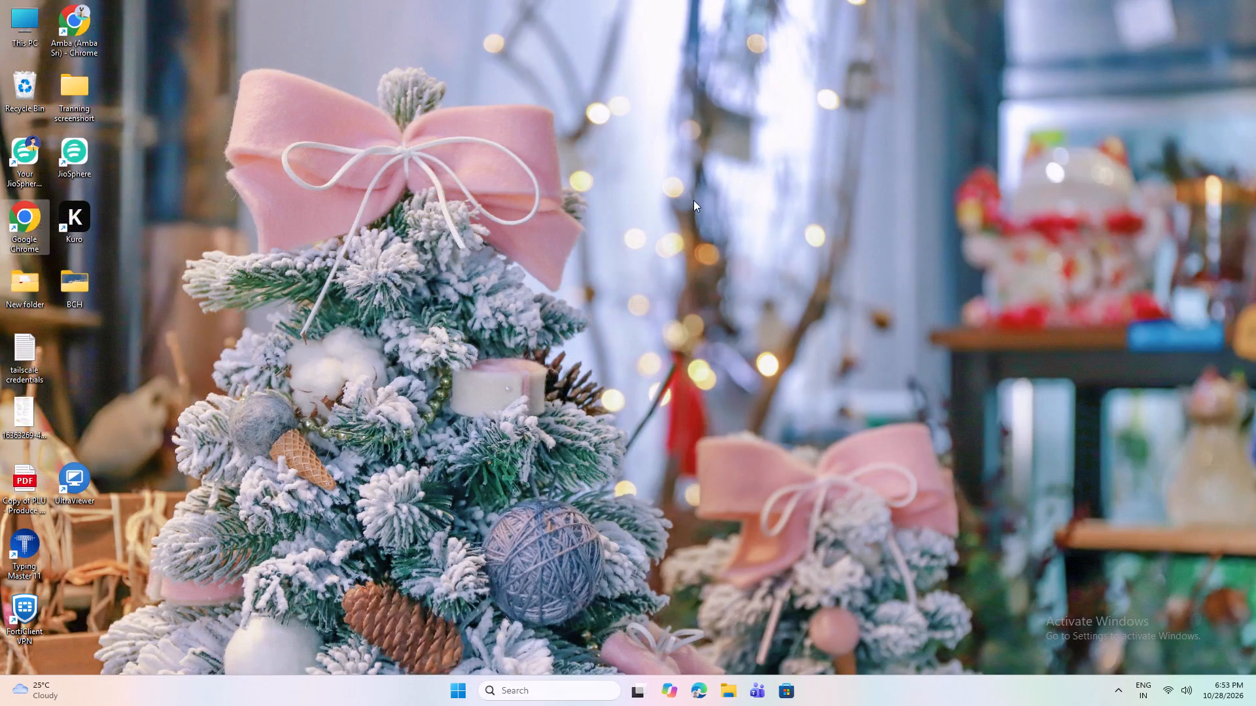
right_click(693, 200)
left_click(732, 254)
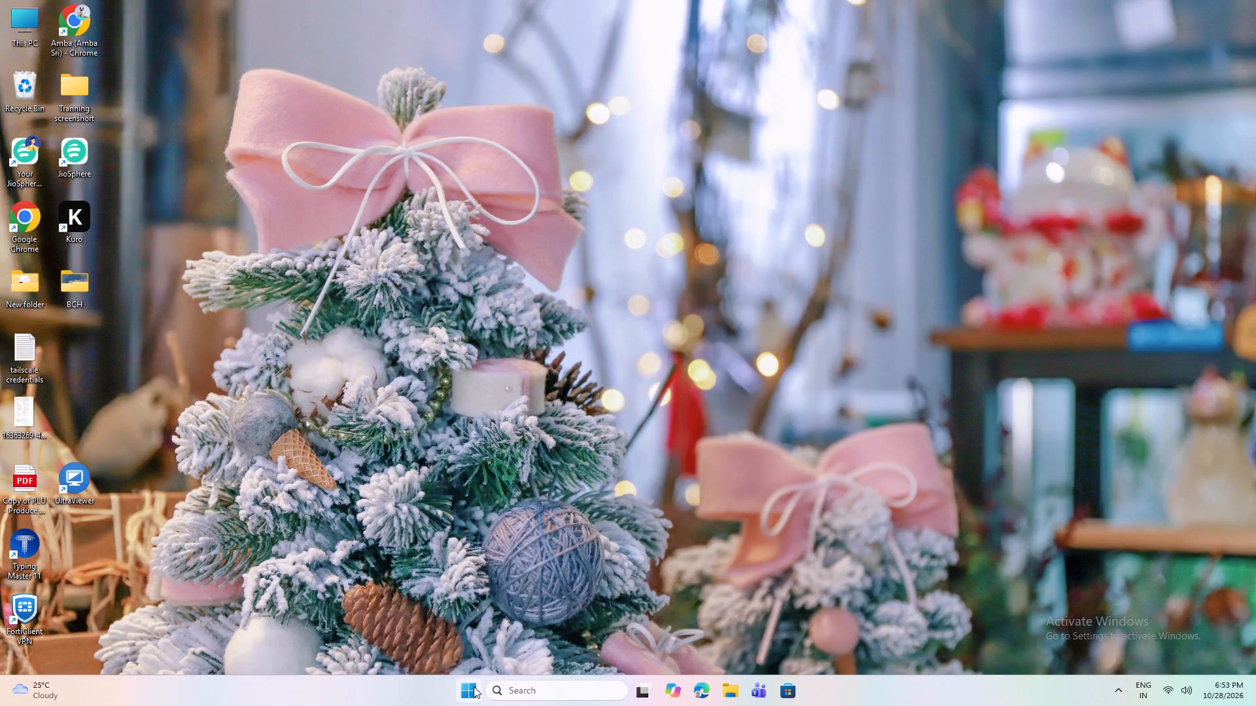
Open the computer's power options.
left_click(474, 686)
left_click(750, 646)
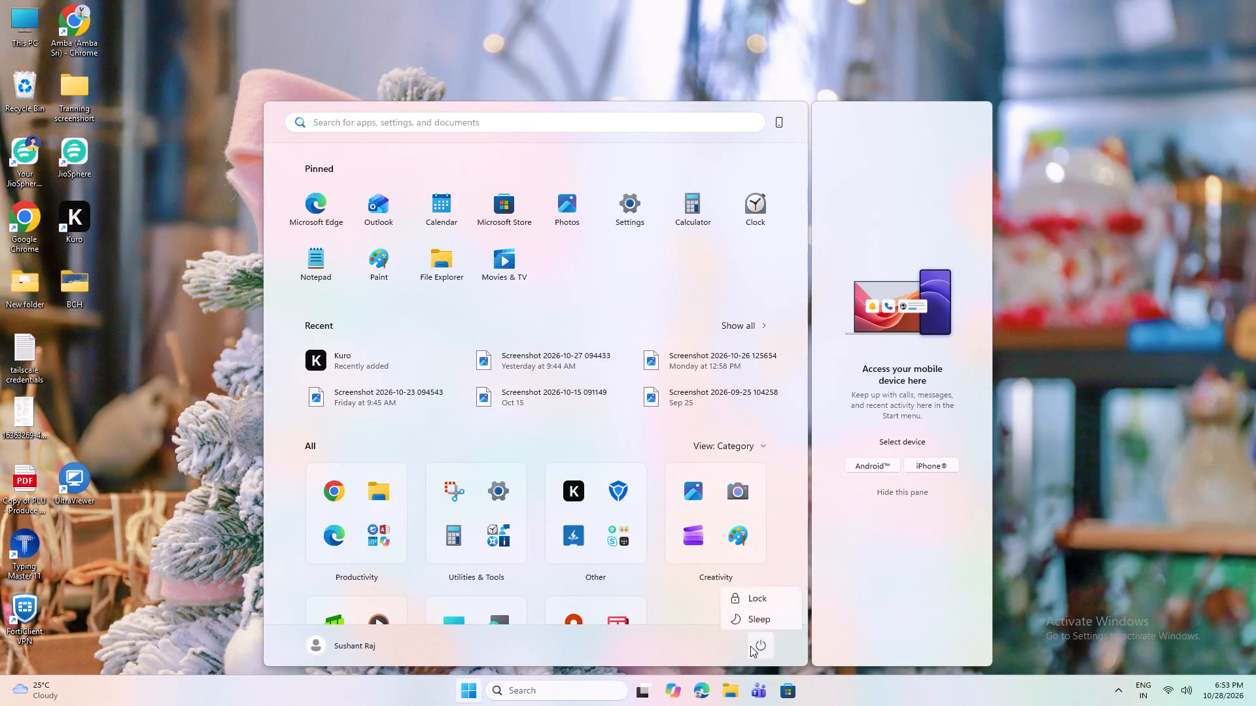